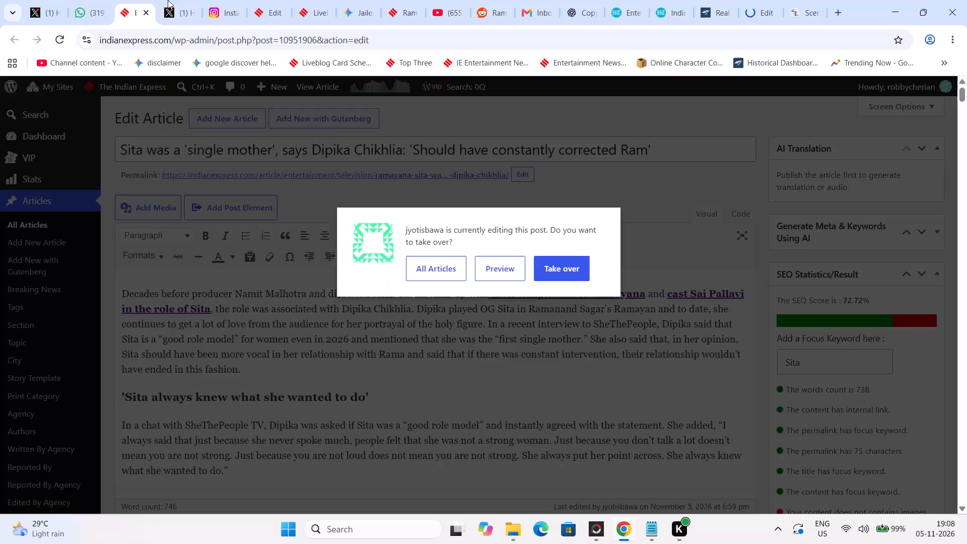
# Decline generating an Express Shorts summary for the Alia Bhatt Ramayana article and view its published page.
pyautogui.click(297, 0)
pyautogui.click(282, 0)
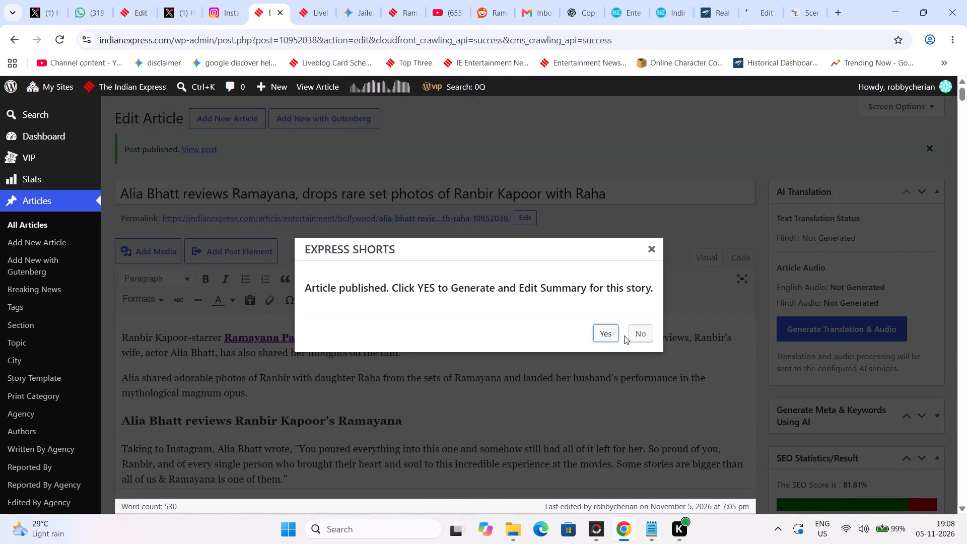
pyautogui.click(634, 335)
pyautogui.click(202, 148)
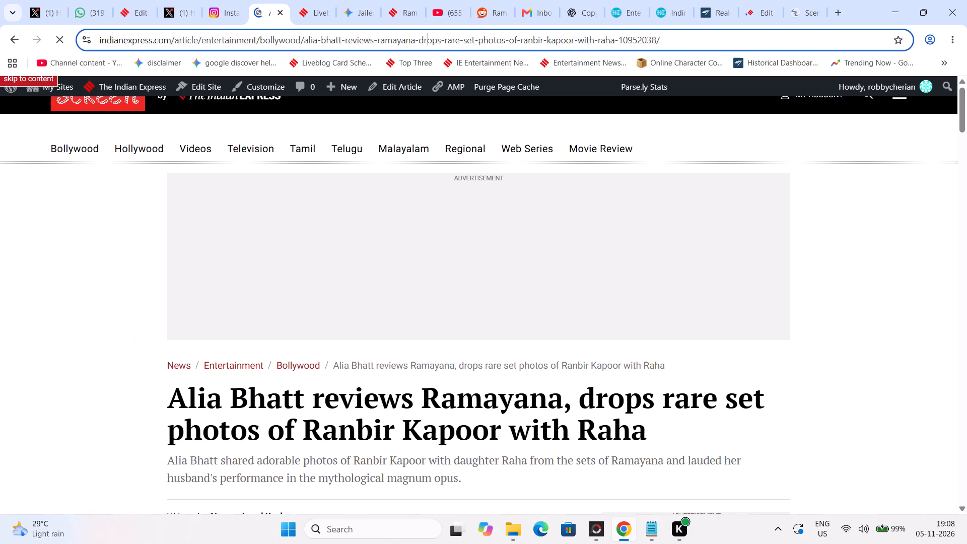
# Copy the published article's web address and paste it into a new post on X.
pyautogui.click(428, 43)
pyautogui.hotkey('ctrl', 'c')
pyautogui.click(171, 0)
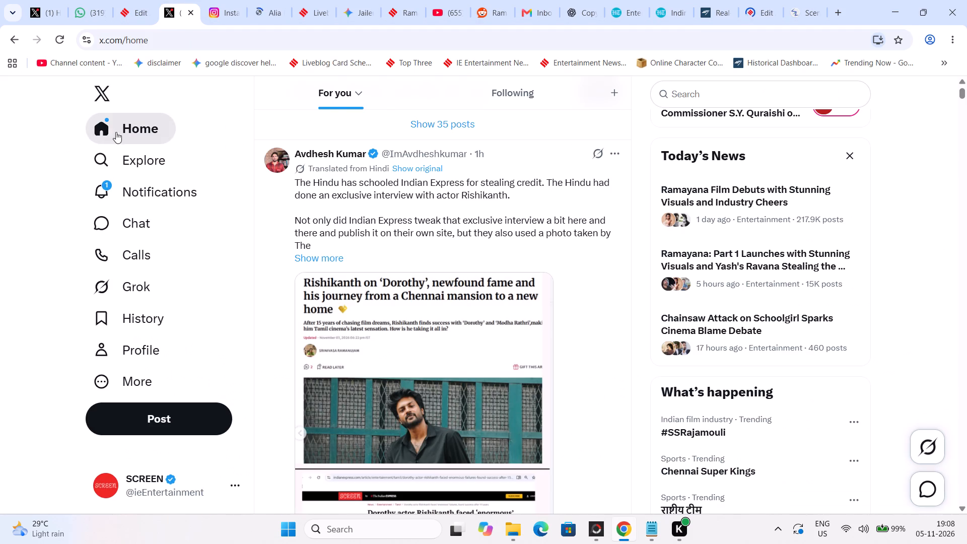
pyautogui.click(105, 96)
pyautogui.click(381, 139)
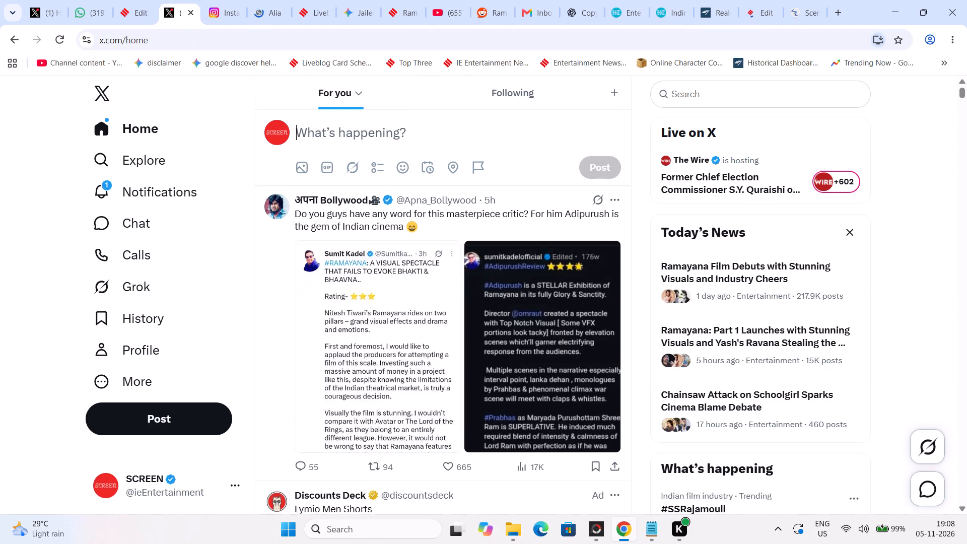
pyautogui.hotkey('ctrl', 'v')
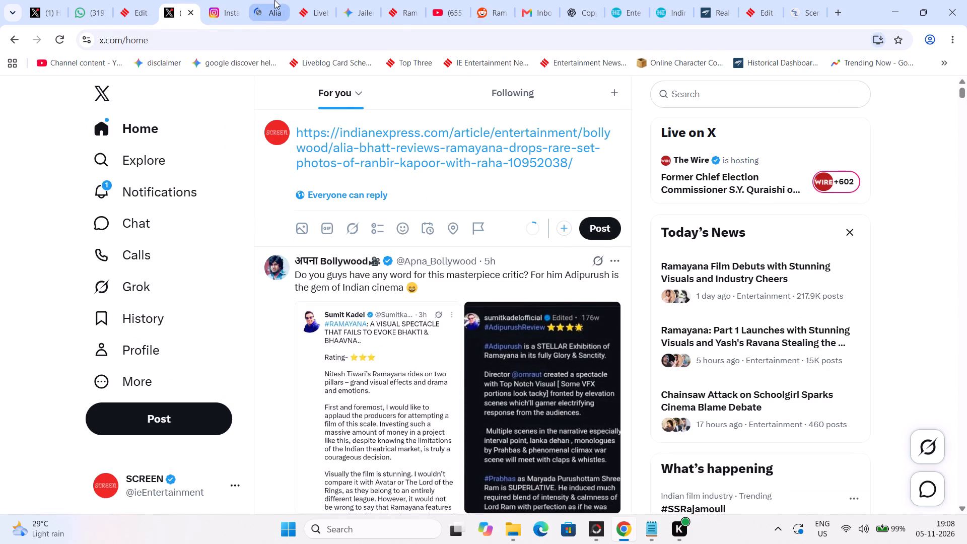
# Copy the article's headline and insert it on its own line above the link in the X post draft.
pyautogui.click(277, 0)
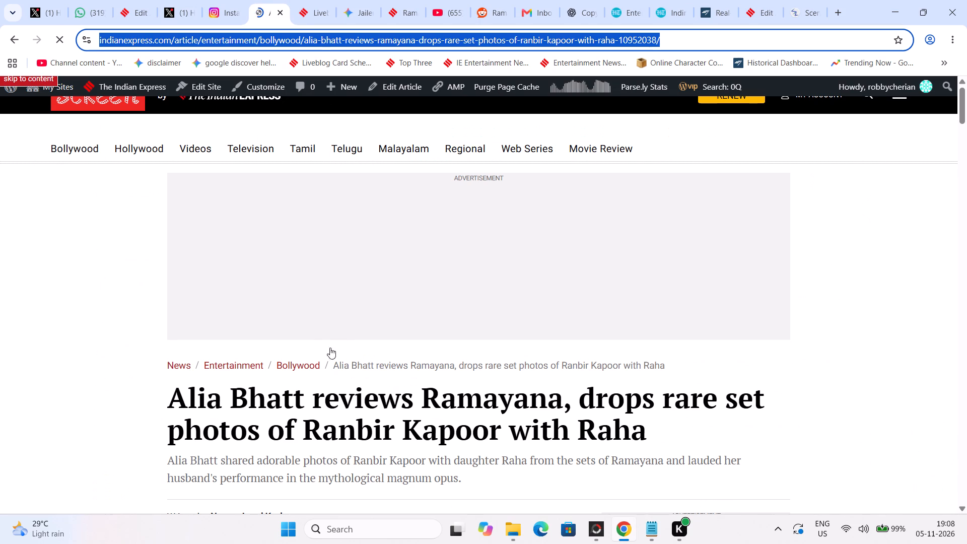
pyautogui.tripleClick(317, 395)
pyautogui.hotkey('ctrl', 'c')
pyautogui.click(179, 0)
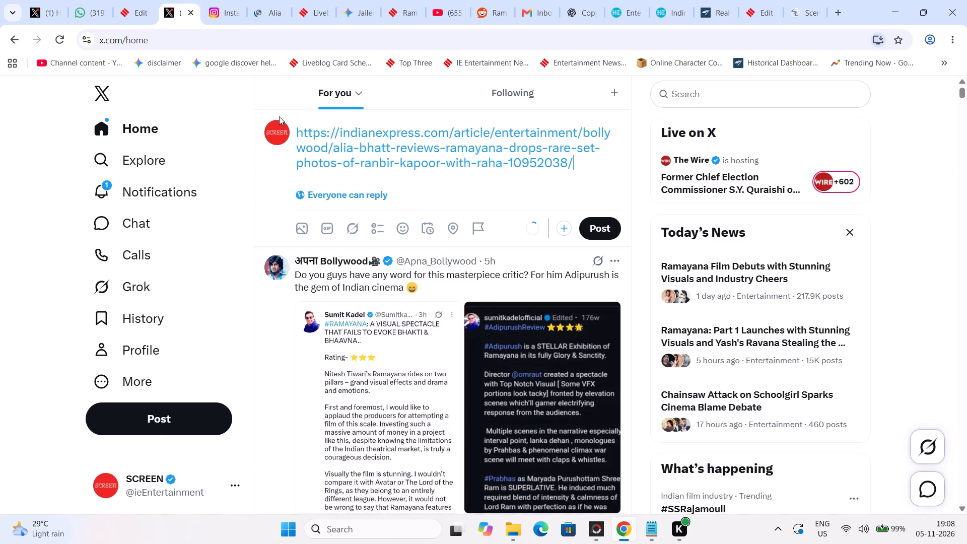
pyautogui.click(297, 124)
pyautogui.hotkey('ctrl', 'v')
pyautogui.press('Return')
pyautogui.click(297, 124)
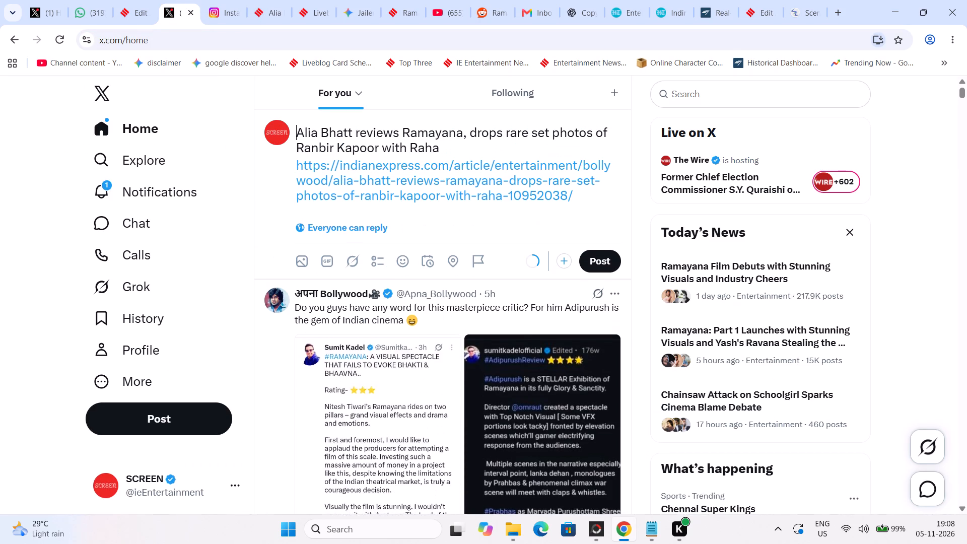
# Turn the actress's name at the start of the draft into the hashtag #AliaBhatt.
pyautogui.hotkey('shift', '#')
pyautogui.click(351, 137)
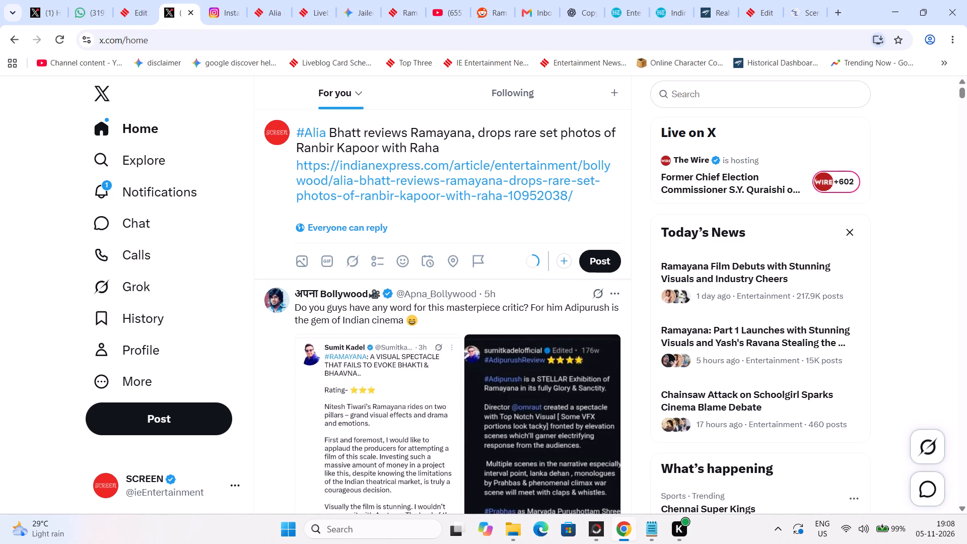
pyautogui.click(328, 131)
pyautogui.press('BackSpace')
# Turn the film title in the draft into the hashtag #Ramayana.
pyautogui.press('Right')
pyautogui.press('Right')
pyautogui.press('Right')
pyautogui.press('Right')
pyautogui.press('Right')
pyautogui.press('Right')
pyautogui.press('Right')
pyautogui.press('Right')
pyautogui.press('Right')
pyautogui.press('Right')
pyautogui.press('Right')
pyautogui.press('Right')
pyautogui.press('Right')
pyautogui.press('Right')
pyautogui.press('Right')
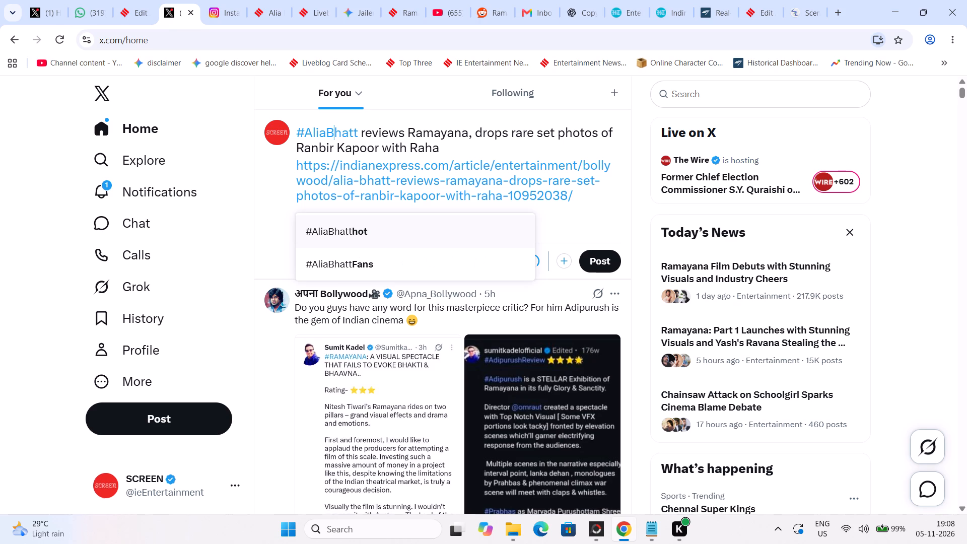
pyautogui.press('Left')
pyautogui.hotkey('shift', '#')
# Turn the actor's name in the draft's headline into the hashtag #RanbirKapoor.
pyautogui.press('Right')
pyautogui.press('Right')
pyautogui.press('Right')
pyautogui.press('Right')
pyautogui.press('Right')
pyautogui.press('Right')
pyautogui.press('Right')
pyautogui.press('Right')
pyautogui.press('Right')
pyautogui.press('Right')
pyautogui.press('Right')
pyautogui.press('Right')
pyautogui.press('Right')
pyautogui.press('Right')
pyautogui.press('Right')
pyautogui.press('Right')
pyautogui.press('Right')
pyautogui.press('Right')
pyautogui.press('Right')
pyautogui.press('Right')
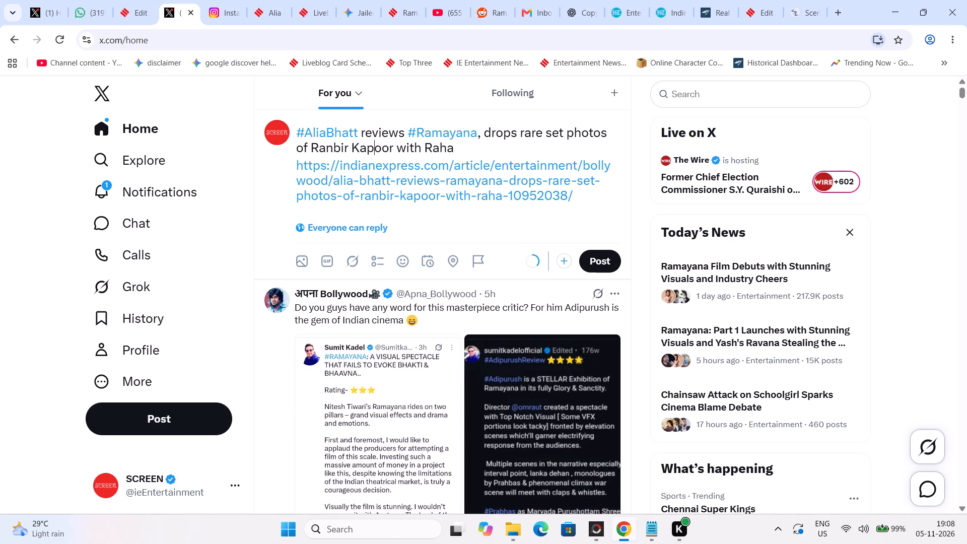
pyautogui.press('Left')
pyautogui.press('Left')
pyautogui.press('Left')
pyautogui.press('Left')
pyautogui.press('Left')
pyautogui.press('Left')
pyautogui.press('Left')
pyautogui.press('Left')
pyautogui.press('Left')
pyautogui.press('Left')
pyautogui.press('Left')
pyautogui.press('Left')
pyautogui.press('BackSpace')
pyautogui.press('Left')
pyautogui.press('Left')
pyautogui.press('Left')
pyautogui.press('Left')
pyautogui.press('Left')
pyautogui.press('Left')
pyautogui.hotkey('shift', '#')
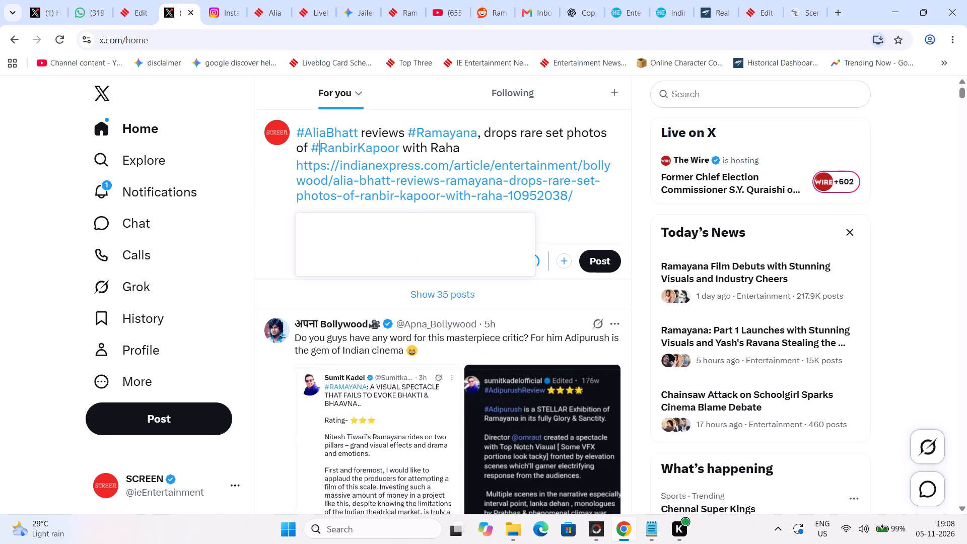
# Publish the article post on X from the SCREEN account.
pyautogui.click(397, 130)
pyautogui.scroll(-4, 397, 130)
pyautogui.scroll(4, 397, 130)
pyautogui.click(605, 264)
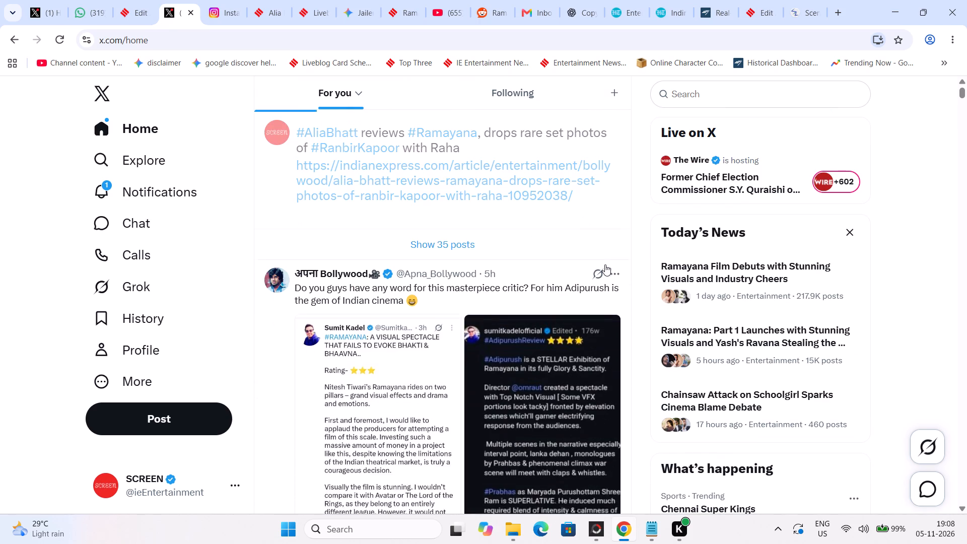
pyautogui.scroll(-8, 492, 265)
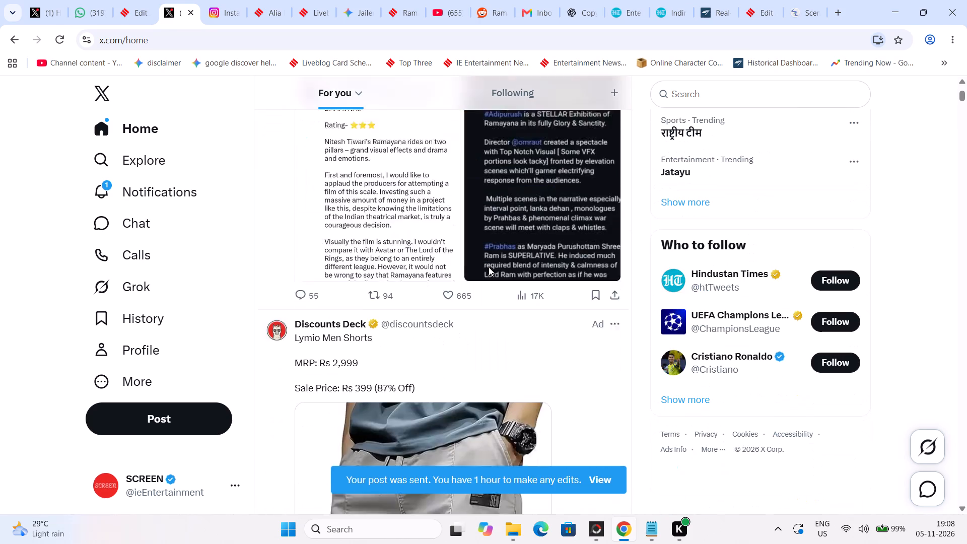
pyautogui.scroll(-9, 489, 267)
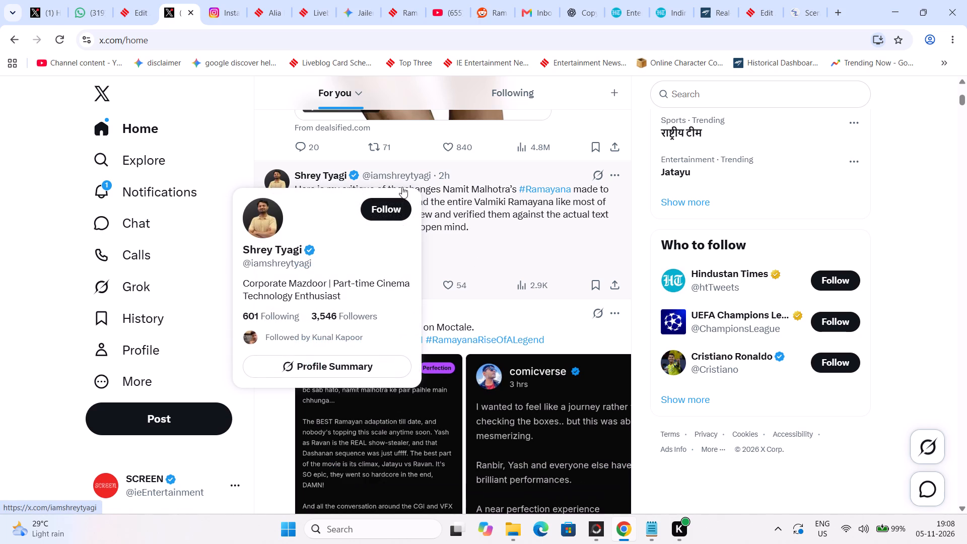
# Expand the post on X critiquing the changes Ramayana made to the original story and copy its full text.
pyautogui.click(329, 269)
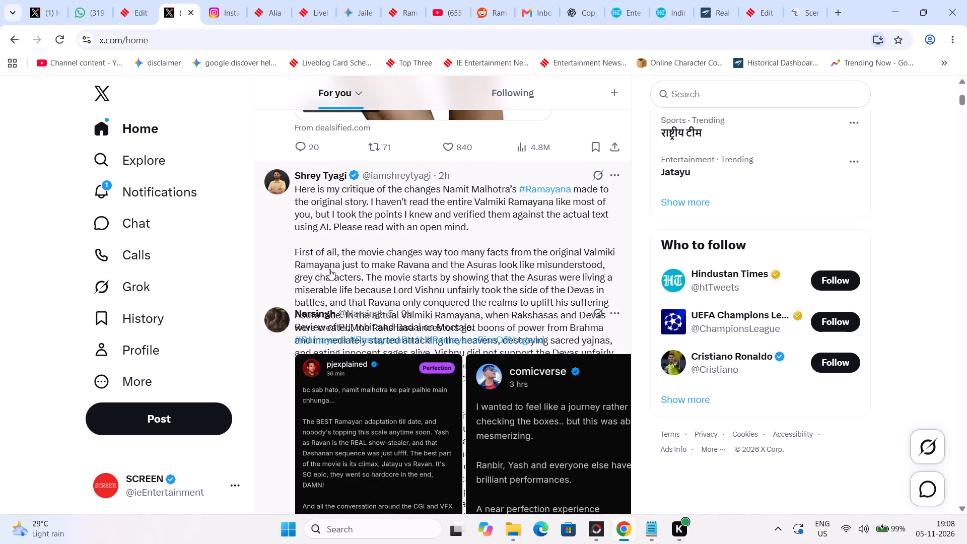
pyautogui.scroll(-7, 329, 269)
pyautogui.moveTo(365, 217); pyautogui.dragTo(375, 128)
pyautogui.scroll(3, 375, 128)
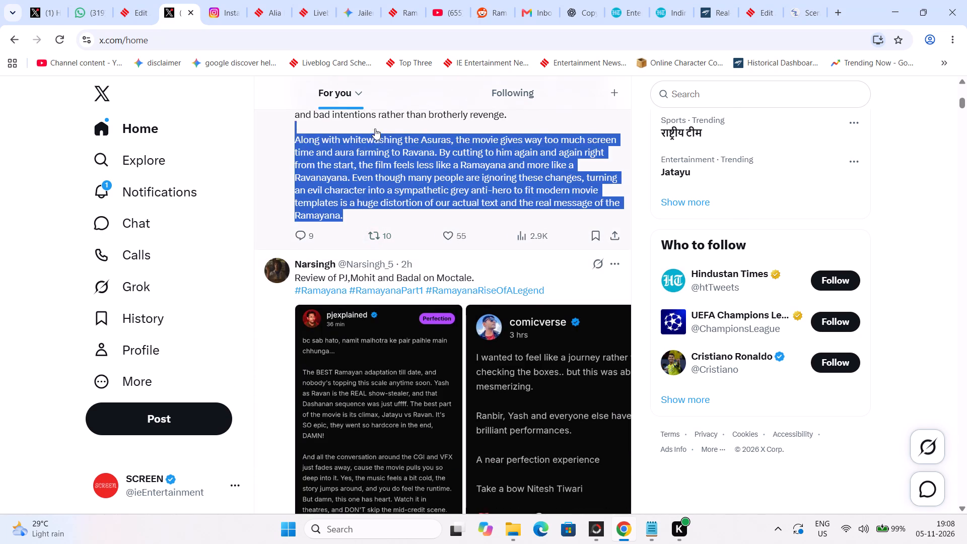
pyautogui.scroll(1, 375, 128)
pyautogui.moveTo(375, 128); pyautogui.dragTo(365, 171)
pyautogui.scroll(3, 375, 128)
pyautogui.rightClick(365, 171)
pyautogui.click(405, 319)
# Close the Instagram page.
pyautogui.click(214, 0)
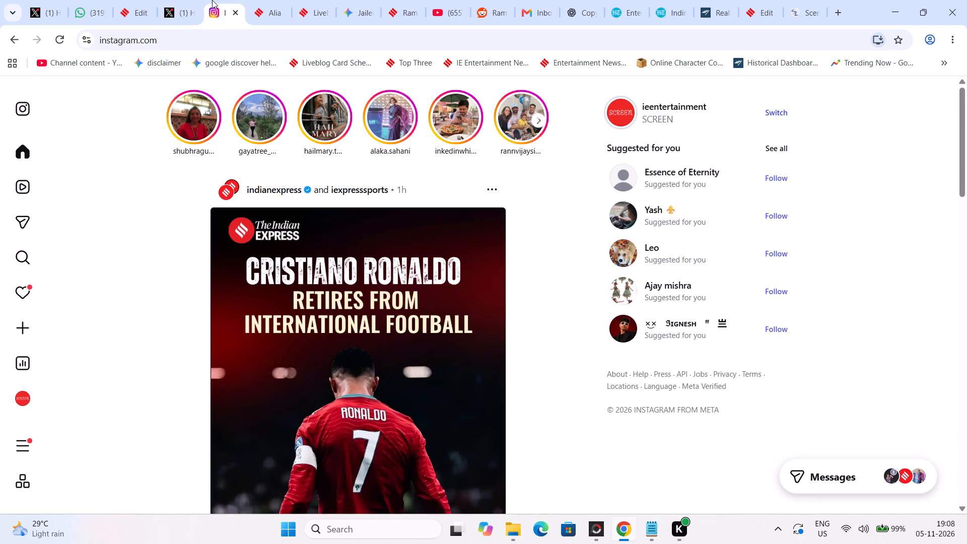
pyautogui.click(231, 11)
# Check the entertainment section's real-time traffic overview in Chartbeat.
pyautogui.click(652, 0)
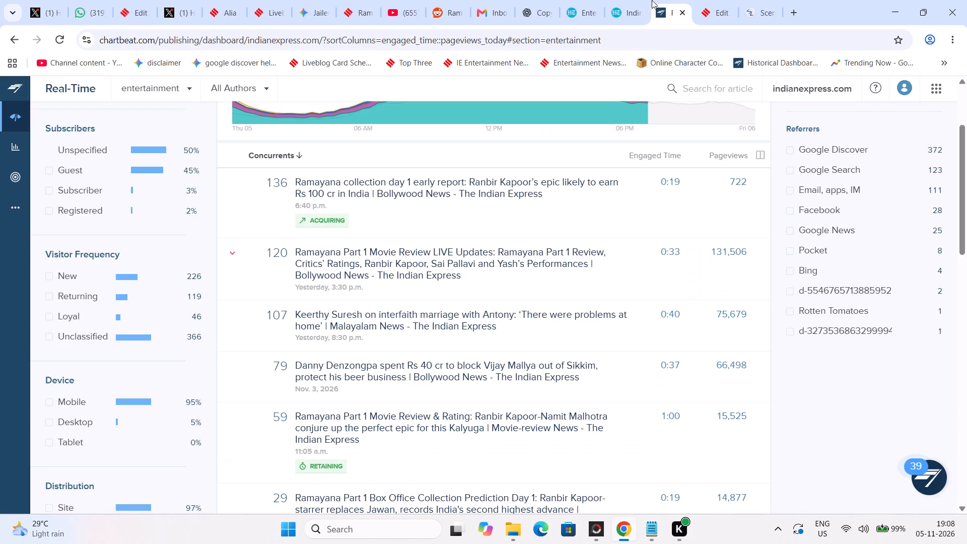
pyautogui.scroll(4, 622, 232)
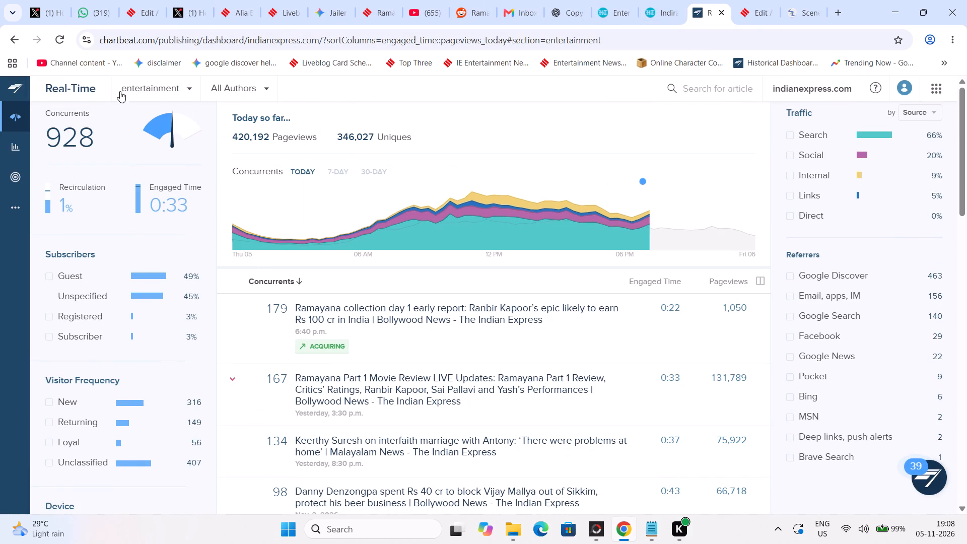
# View the published Ramayana Part 1 Movie Review LIVE Updates article down to its Add New Entry form.
pyautogui.click(776, 0)
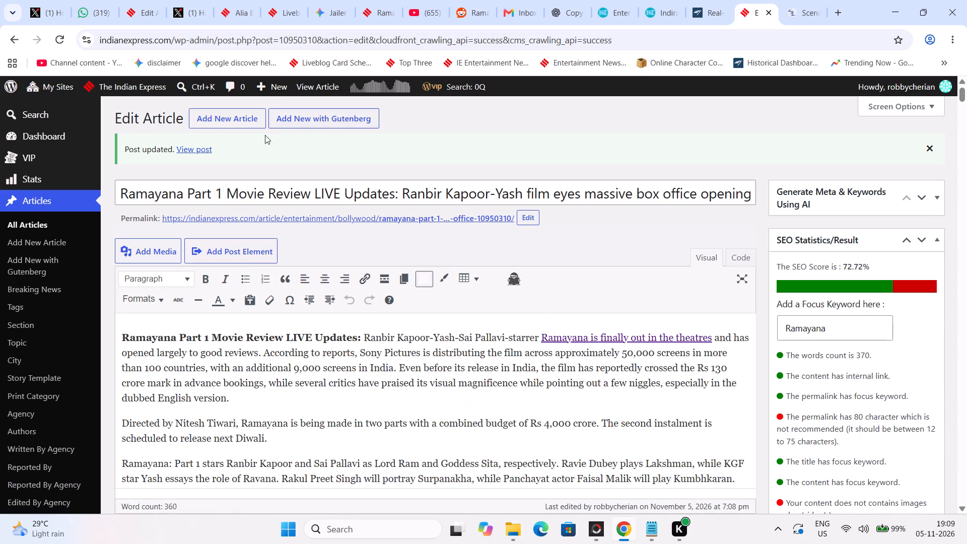
pyautogui.click(202, 154)
pyautogui.scroll(-5, 522, 283)
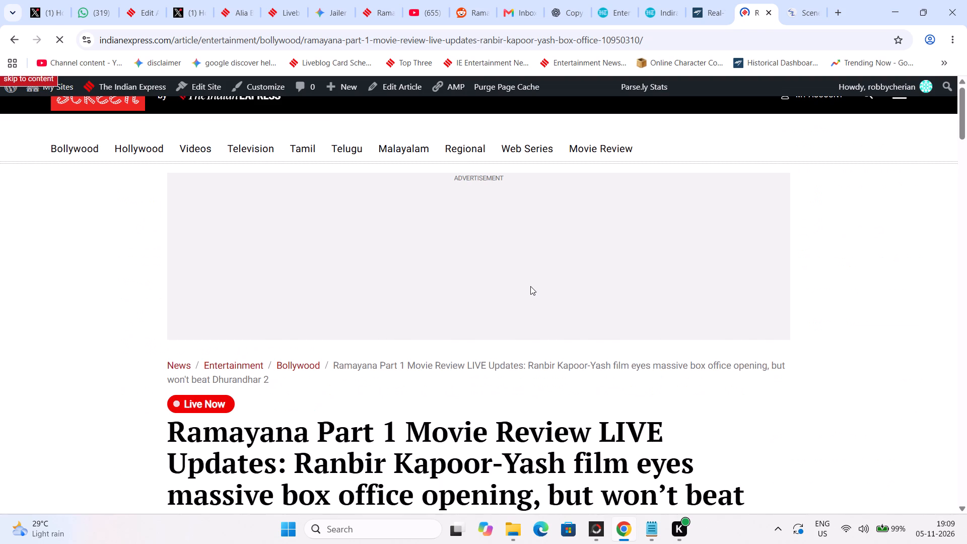
pyautogui.scroll(-18, 530, 286)
pyautogui.scroll(-5, 530, 286)
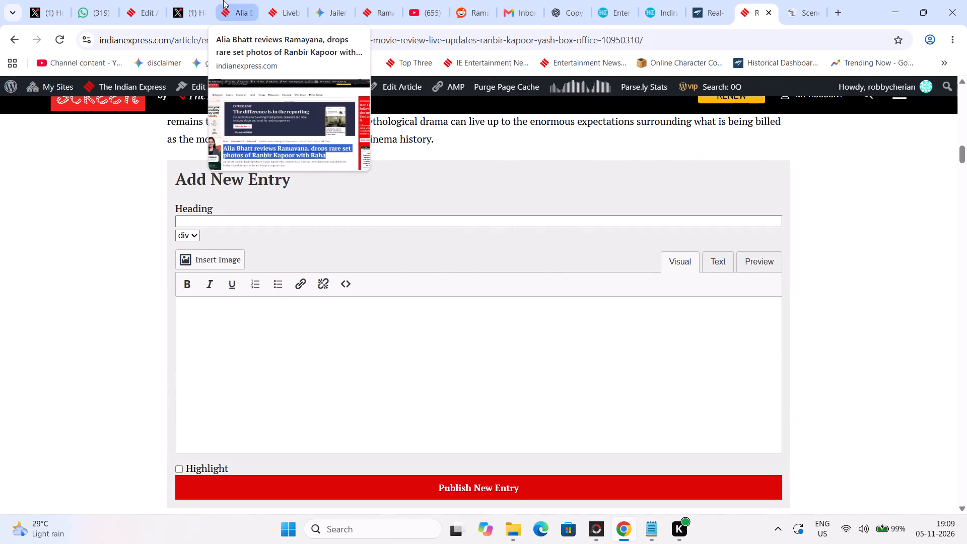
# In the Liveblog Card Scheduler, open the schedule time's hour for editing on a new card.
pyautogui.click(270, 0)
pyautogui.scroll(-9, 377, 284)
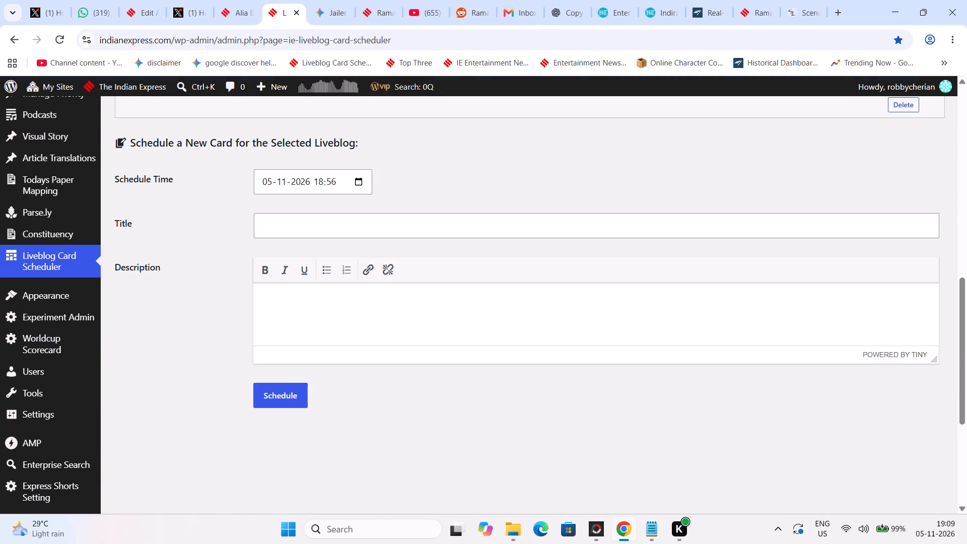
pyautogui.scroll(2, 333, 229)
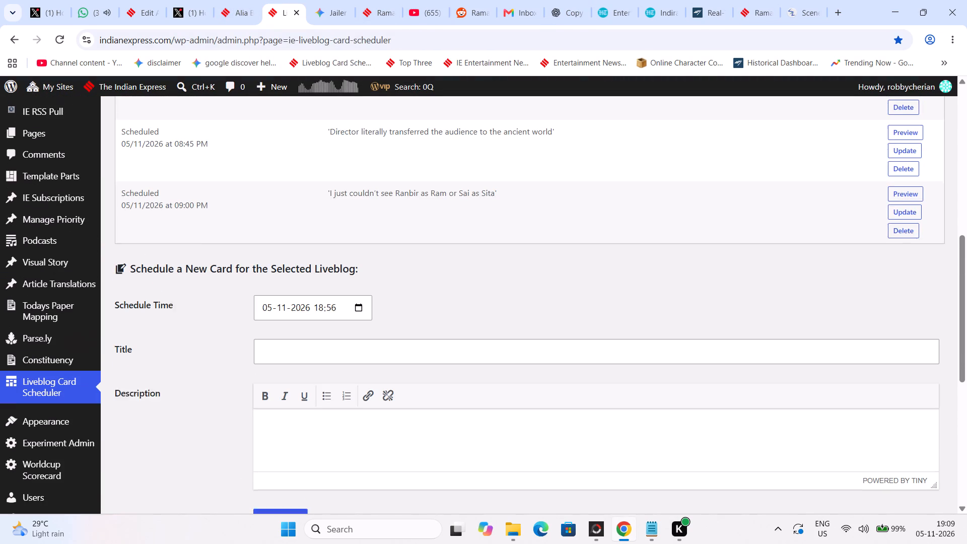
pyautogui.click(315, 307)
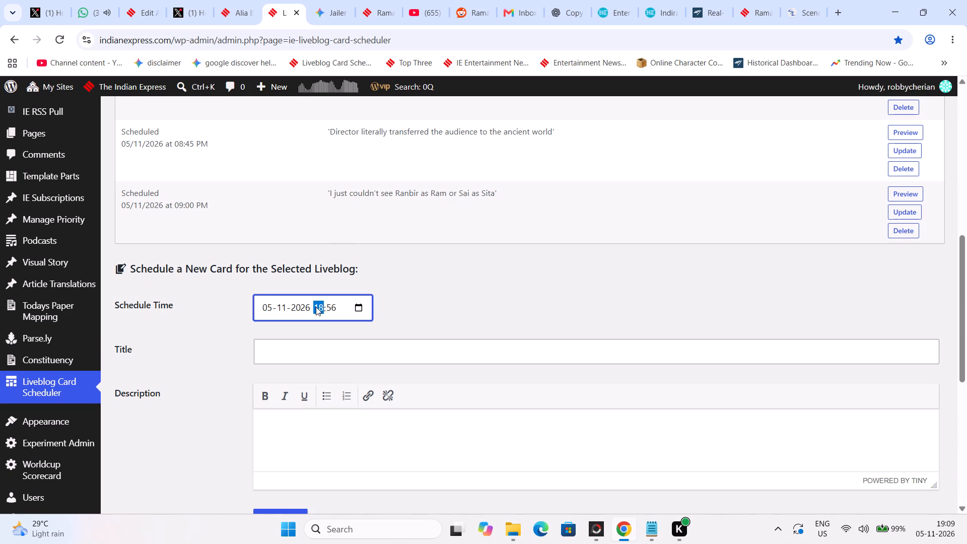
# In the Liveblog Card Scheduler, set the new card's schedule time to 21:30.
pyautogui.write('w21')
pyautogui.write('30')
# Paste the copied X user's critique of Ramayana into the new card's description.
pyautogui.click(289, 420)
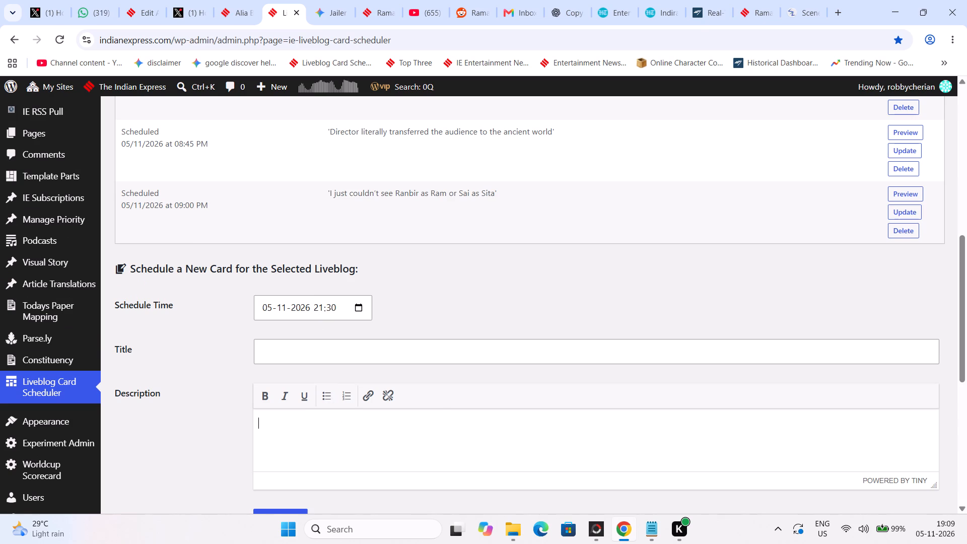
pyautogui.rightClick(288, 420)
pyautogui.click(358, 301)
pyautogui.scroll(8, 418, 420)
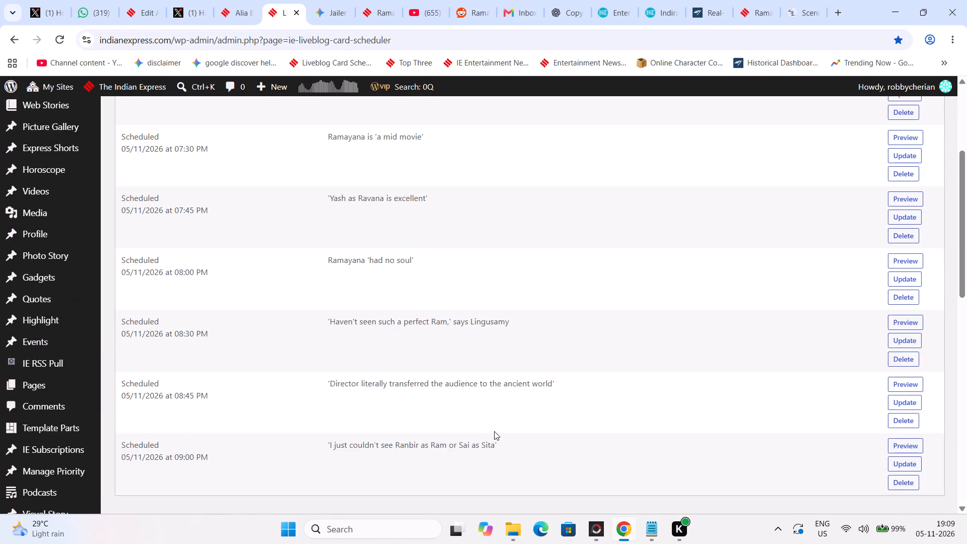
pyautogui.scroll(-4, 503, 433)
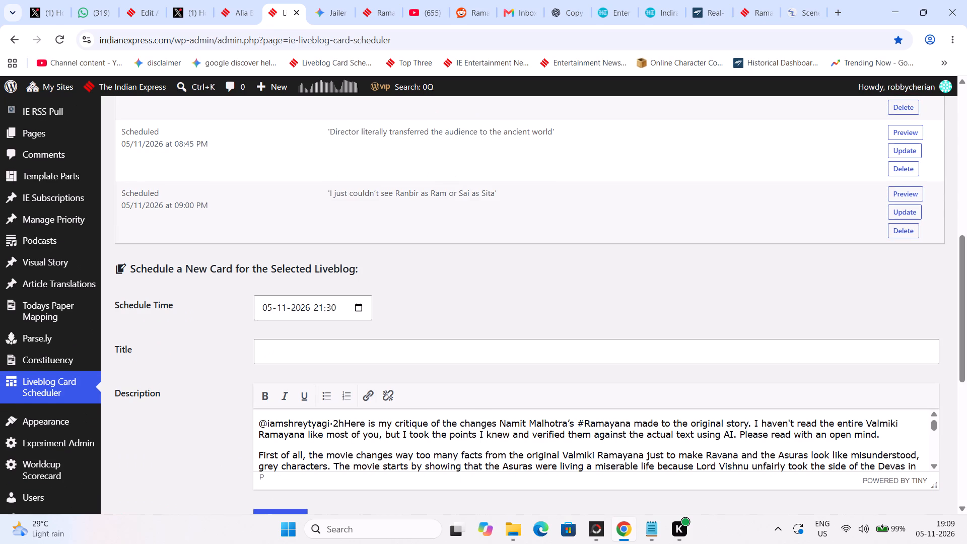
# Introduce the pasted critique as a quotation with "User" before the handle and "'s note on X read," after it, replacing the post's age.
pyautogui.moveTo(331, 424); pyautogui.dragTo(340, 428)
pyautogui.press('BackSpace')
pyautogui.press('BackSpace')
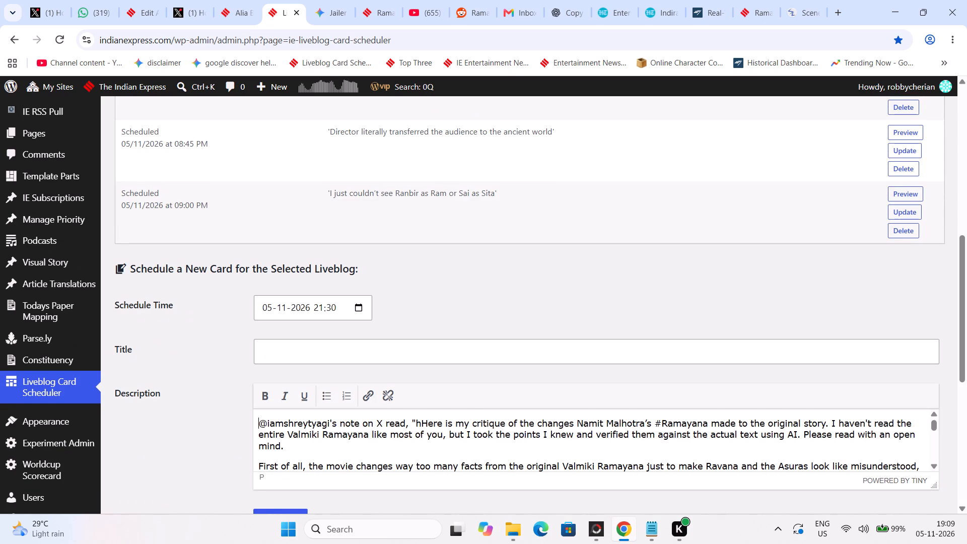
pyautogui.press('Right')
pyautogui.press('Right')
pyautogui.press('Right')
pyautogui.press('Right')
pyautogui.press('Right')
pyautogui.press('Right')
pyautogui.press('Right')
pyautogui.press('Right')
pyautogui.press('Right')
pyautogui.press('Right')
pyautogui.press('Right')
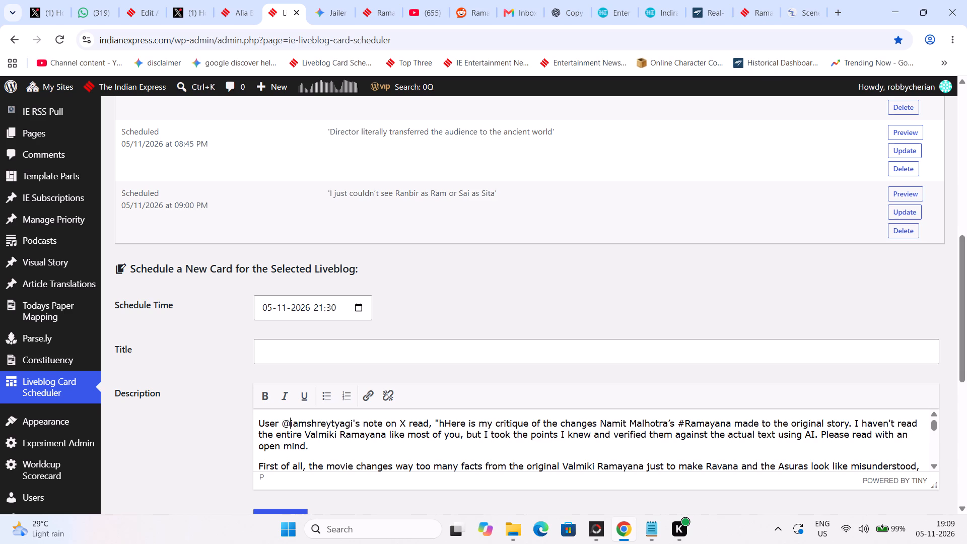
# Join the paragraph starting "First of all" to the opening paragraph of the description, separated by a space.
pyautogui.press('Down')
pyautogui.press('Down')
pyautogui.press('Delete')
pyautogui.press('space')
# Join the paragraph starting "The movie also cleans up" to the preceding text in the description, separated by a space.
pyautogui.press('Down')
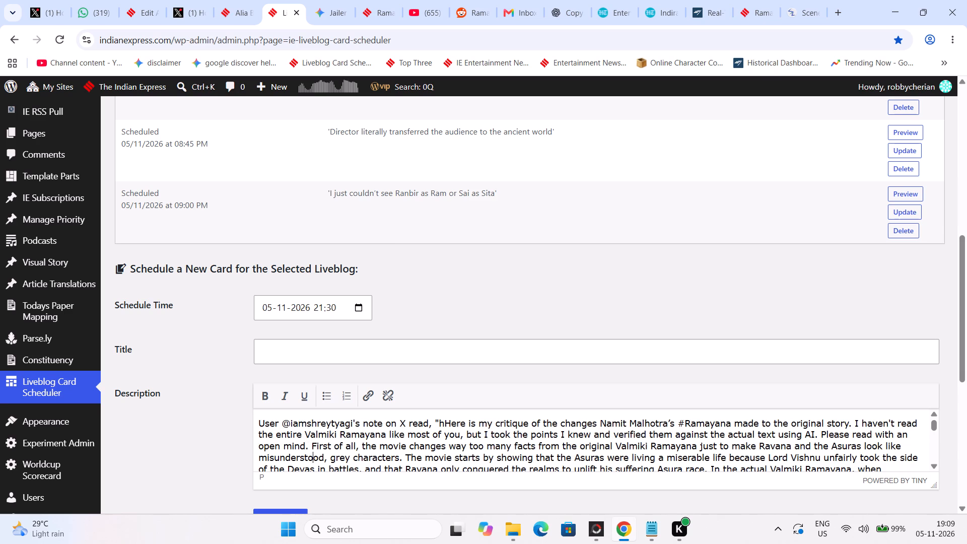
pyautogui.press('Down')
pyautogui.press('Down')
pyautogui.press('Down')
pyautogui.press('Down')
pyautogui.press('Down')
pyautogui.press('Left')
pyautogui.press('Left')
pyautogui.press('Left')
pyautogui.press('Left')
pyautogui.press('Left')
pyautogui.press('Left')
pyautogui.press('Left')
pyautogui.press('Left')
pyautogui.press('Left')
pyautogui.press('Left')
pyautogui.press('Left')
pyautogui.press('Left')
pyautogui.press('Left')
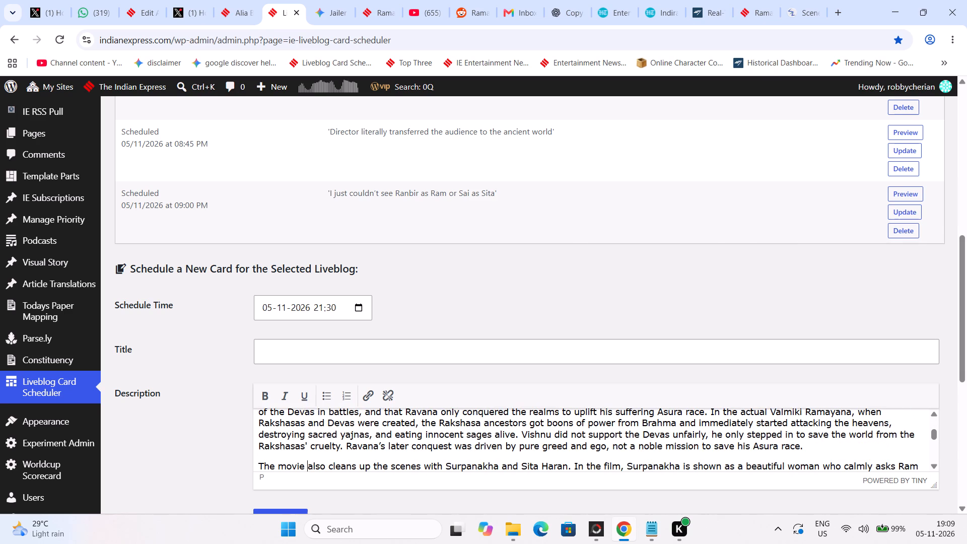
pyautogui.press('Right')
pyautogui.press('Right')
pyautogui.press('BackSpace')
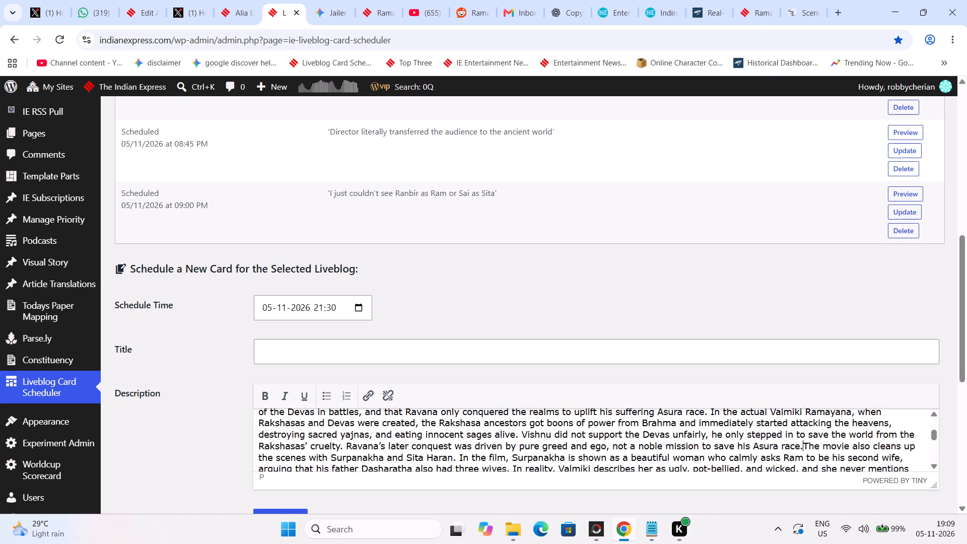
pyautogui.press('space')
# Join the paragraph starting "Along with whitewashing the Asuras" to the preceding text in the description, separated by a space.
pyautogui.press('Down')
pyautogui.press('Down')
pyautogui.press('Down')
pyautogui.press('Down')
pyautogui.press('Down')
pyautogui.press('Down')
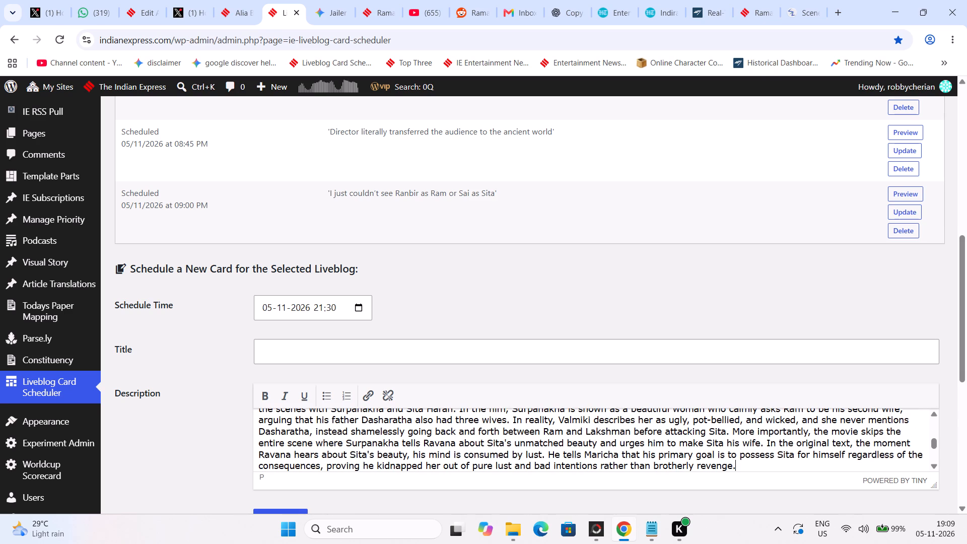
pyautogui.press('Delete')
pyautogui.press('space')
# Close the quotation with a double quotation mark after "the real message of the Ramayana." at the description's end.
pyautogui.press('Down')
pyautogui.press('Down')
pyautogui.press('Down')
pyautogui.press('Down')
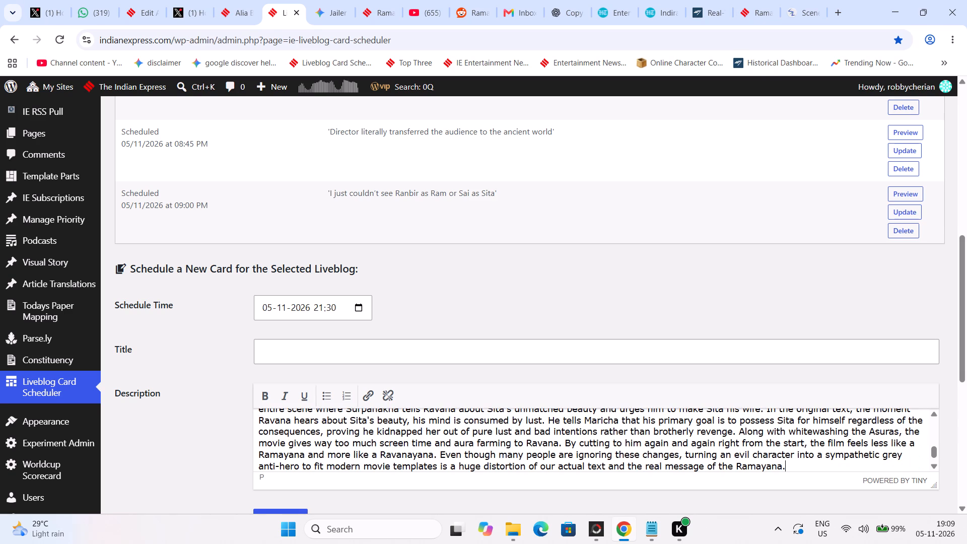
pyautogui.press('Delete')
pyautogui.press('Delete')
pyautogui.hotkey('shift', '"')
pyautogui.press('Down')
# Delete the stray lowercase "h" before "Here is my critique" at the start of the quotation in the description.
pyautogui.press('Up')
pyautogui.press('Up')
pyautogui.press('Up')
pyautogui.press('Up')
pyautogui.press('Up')
pyautogui.press('Up')
pyautogui.press('Up')
pyautogui.press('Up')
pyautogui.press('Up')
pyautogui.press('Up')
pyautogui.press('Up')
pyautogui.press('Up')
pyautogui.press('Up')
pyautogui.press('Up')
pyautogui.press('Up')
pyautogui.press('Up')
pyautogui.press('Up')
pyautogui.press('Up')
pyautogui.press('Up')
pyautogui.press('Up')
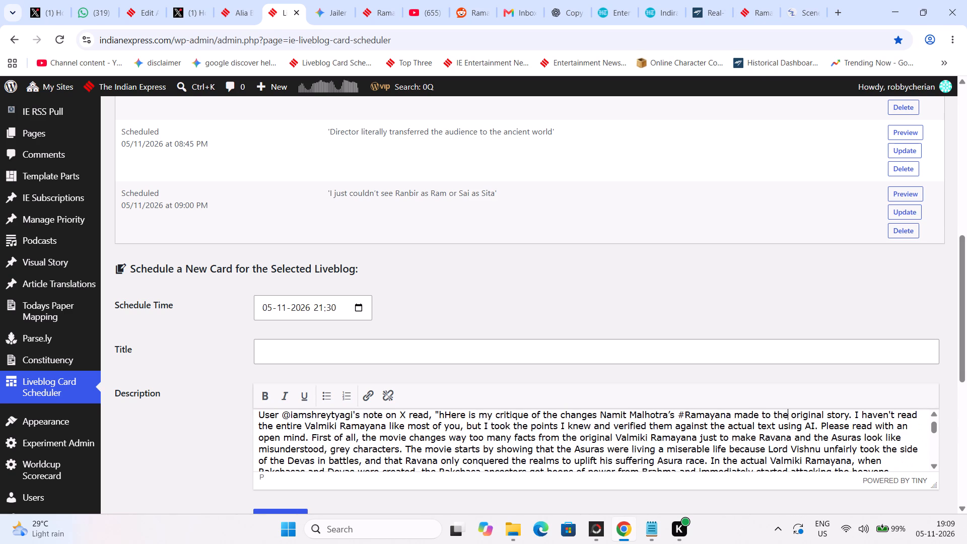
pyautogui.press('Right')
pyautogui.press('Right')
pyautogui.press('Right')
pyautogui.press('Right')
pyautogui.press('Right')
pyautogui.press('Right')
pyautogui.press('Right')
pyautogui.press('Right')
pyautogui.press('Right')
pyautogui.press('Right')
pyautogui.press('Right')
pyautogui.press('Right')
pyautogui.press('Right')
pyautogui.press('Right')
pyautogui.press('Right')
pyautogui.press('Right')
pyautogui.press('Right')
pyautogui.press('Right')
pyautogui.press('Right')
pyautogui.press('Right')
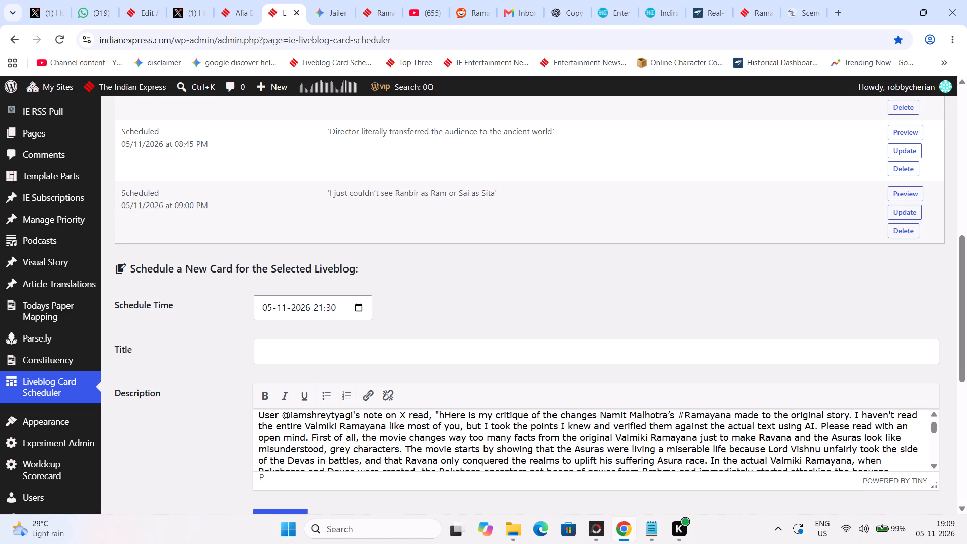
pyautogui.press('BackSpace')
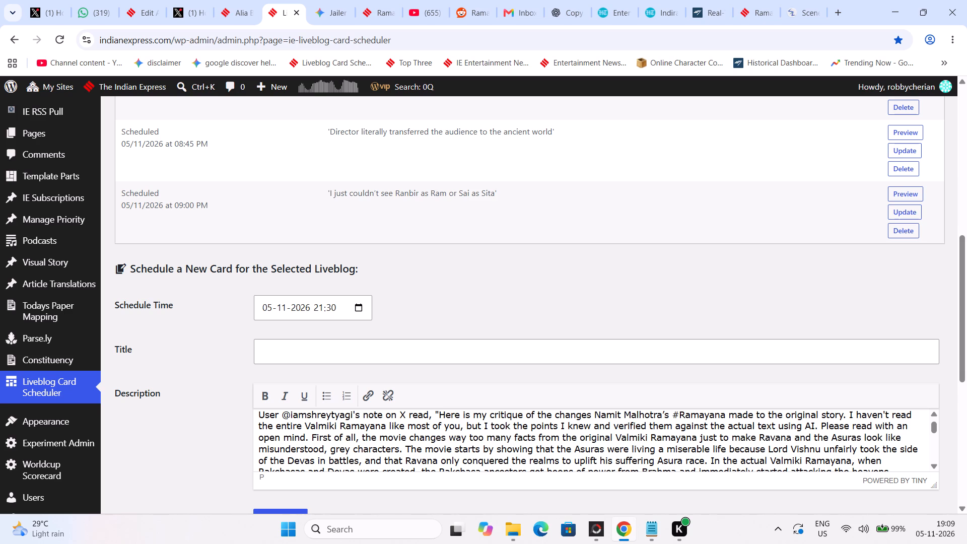
# Title the card 'The movie changes way too many facts from the original Valmiki Ramayana', copied from the description, capitalised and in single quotes.
pyautogui.moveTo(696, 438); pyautogui.dragTo(375, 443)
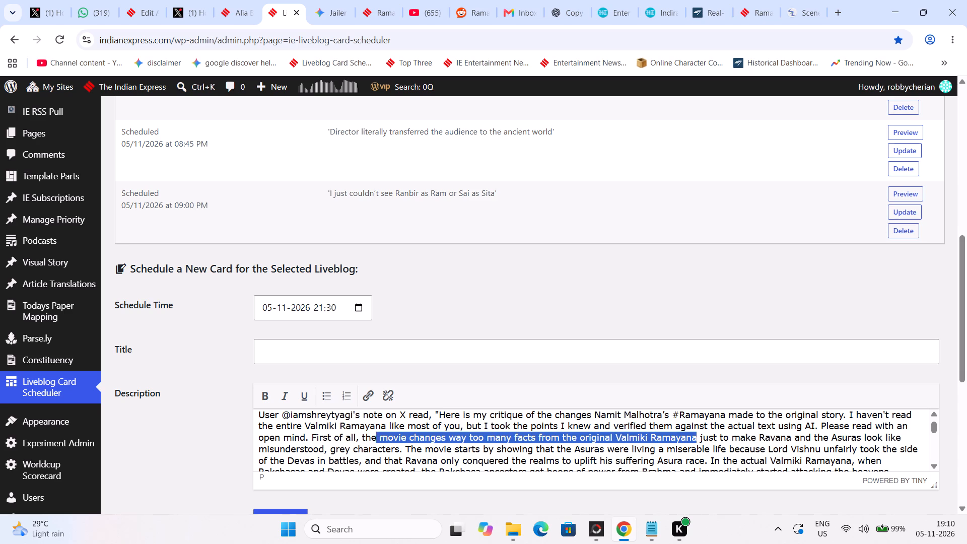
pyautogui.moveTo(375, 443); pyautogui.dragTo(363, 442)
pyautogui.hotkey('ctrl', 'c')
pyautogui.click(282, 360)
pyautogui.hotkey('ctrl', 'v')
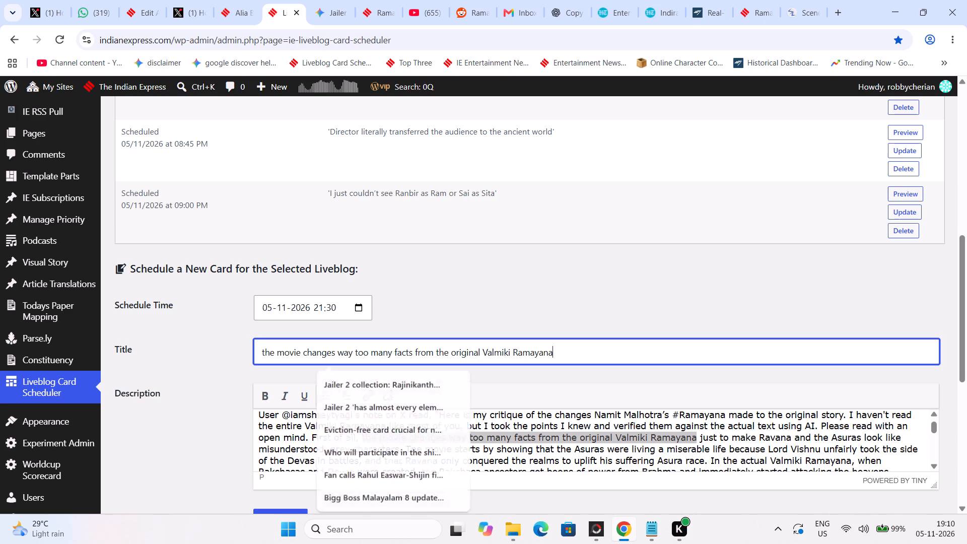
pyautogui.press('t')
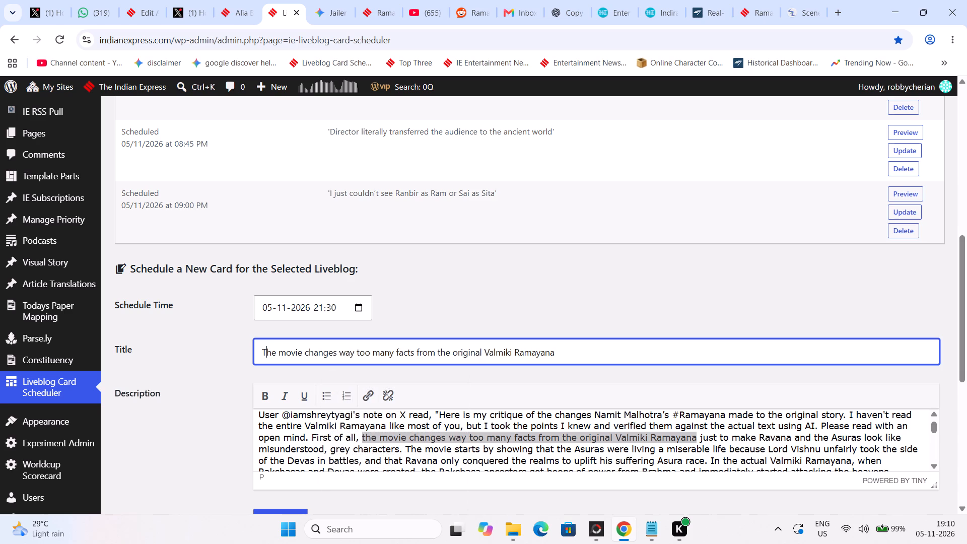
pyautogui.click(262, 355)
pyautogui.press("'")
pyautogui.click(593, 364)
pyautogui.press("'")
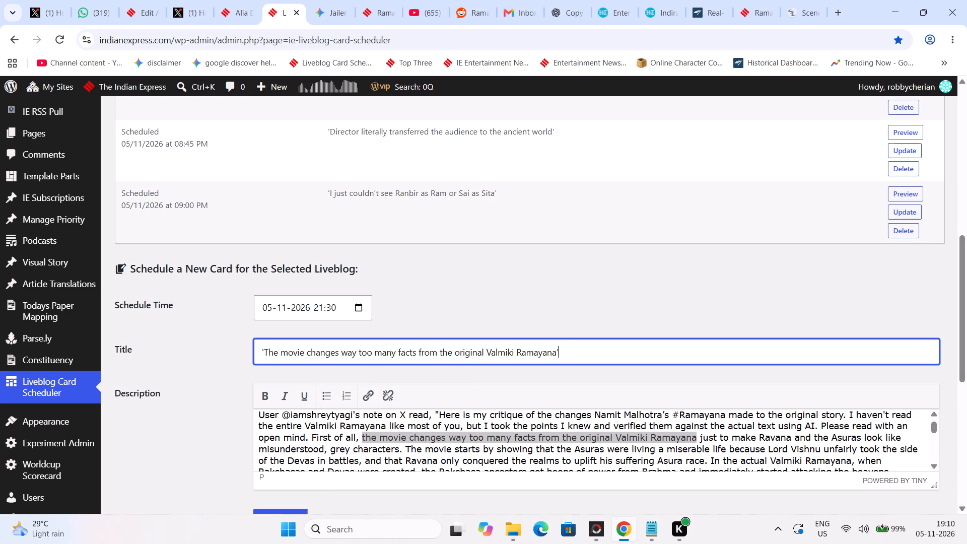
# Schedule the completed 21:30 card for the selected liveblog.
pyautogui.scroll(-3, 393, 418)
pyautogui.scroll(-2, 355, 432)
pyautogui.scroll(3, 363, 328)
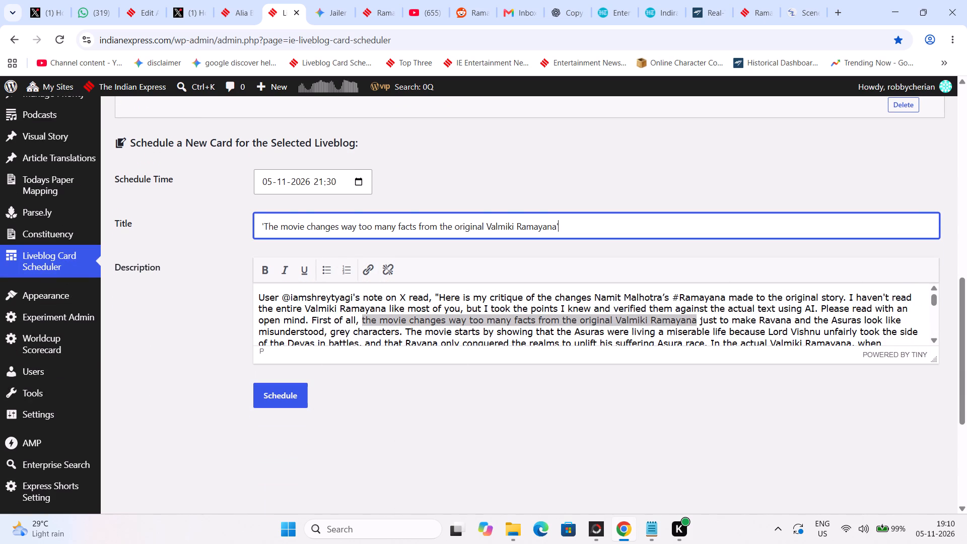
pyautogui.click(278, 389)
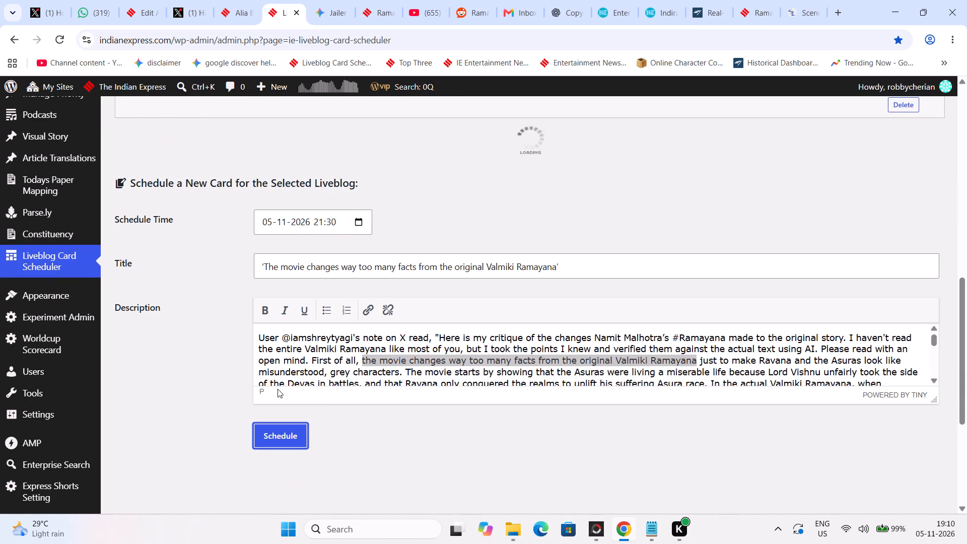
# Set the schedule time of the new blank liveblog card to 21:45.
pyautogui.scroll(3, 285, 378)
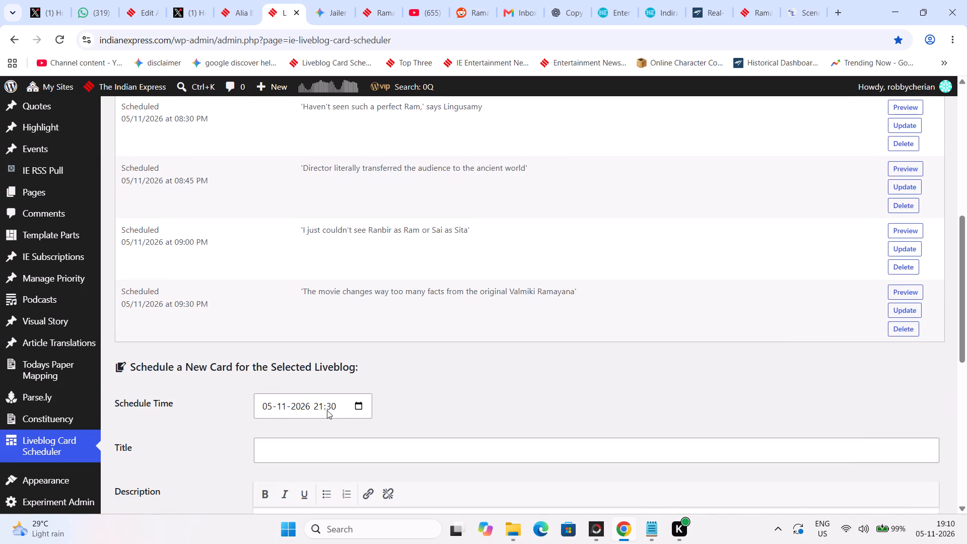
pyautogui.click(329, 410)
pyautogui.write('45')
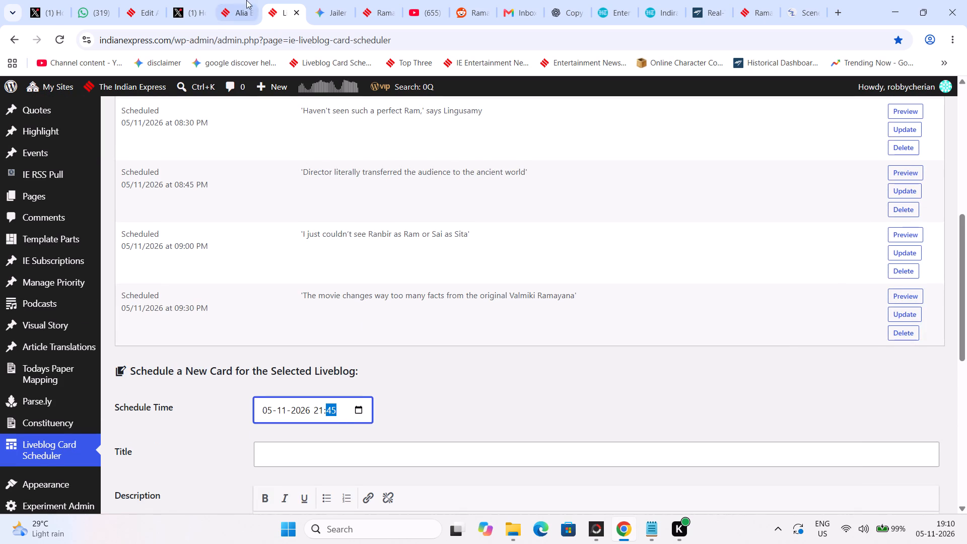
# Switch to the X home feed, look for Ramayana reactions, and expand the full post about Yash's heights on the global stage.
pyautogui.click(184, 0)
pyautogui.scroll(-10, 284, 176)
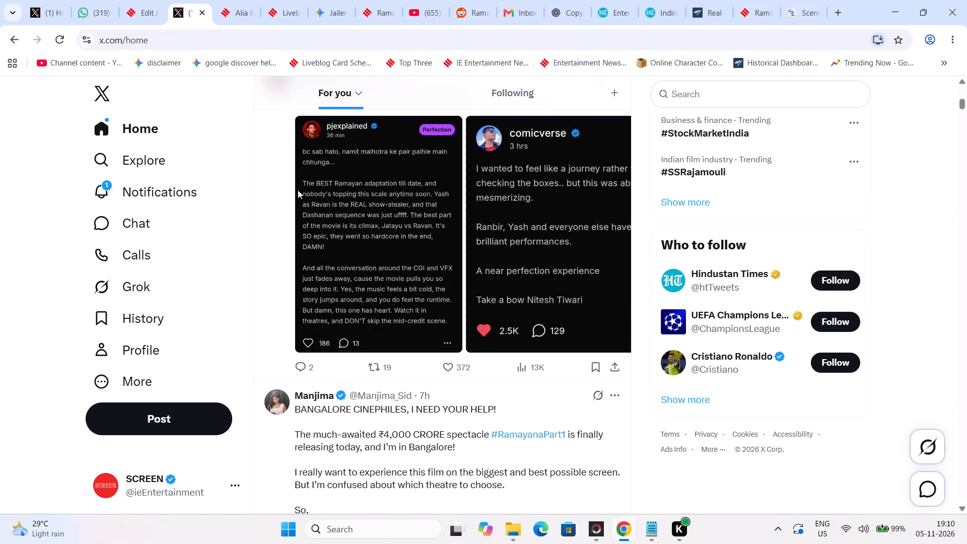
pyautogui.click(435, 141)
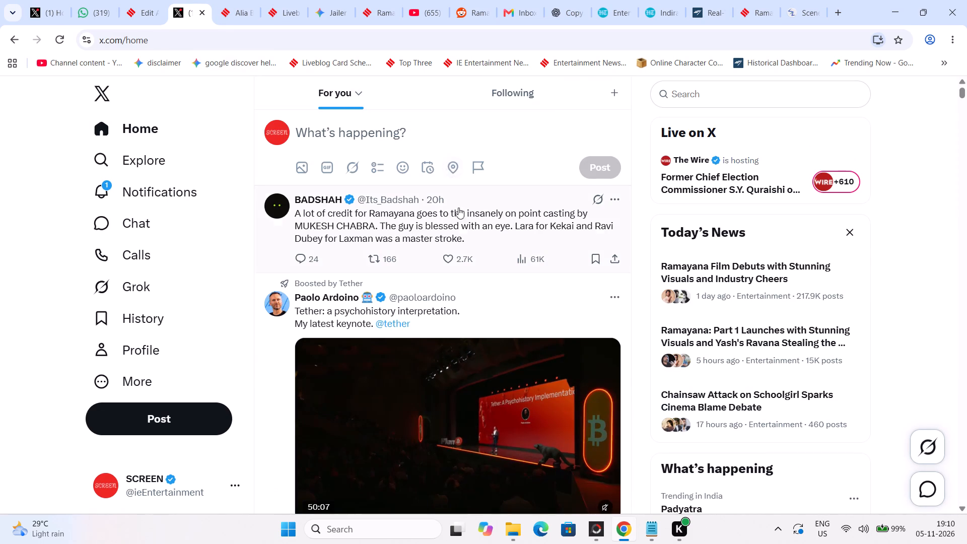
pyautogui.scroll(-5, 458, 212)
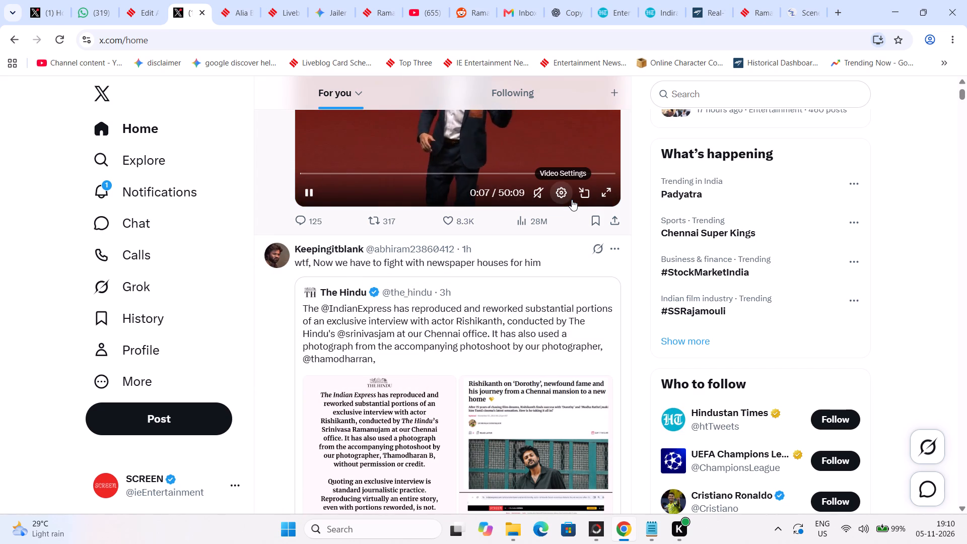
pyautogui.scroll(-3, 564, 202)
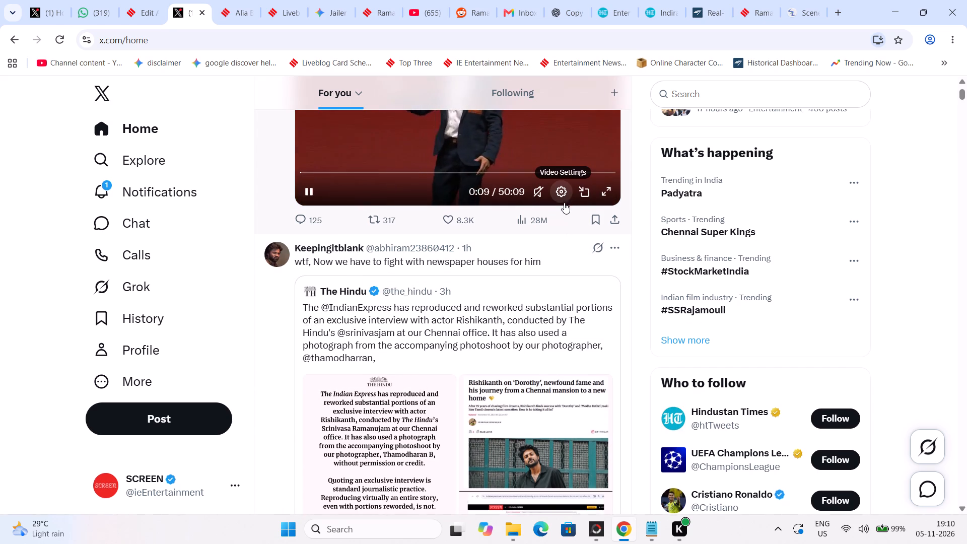
pyautogui.scroll(-6, 564, 202)
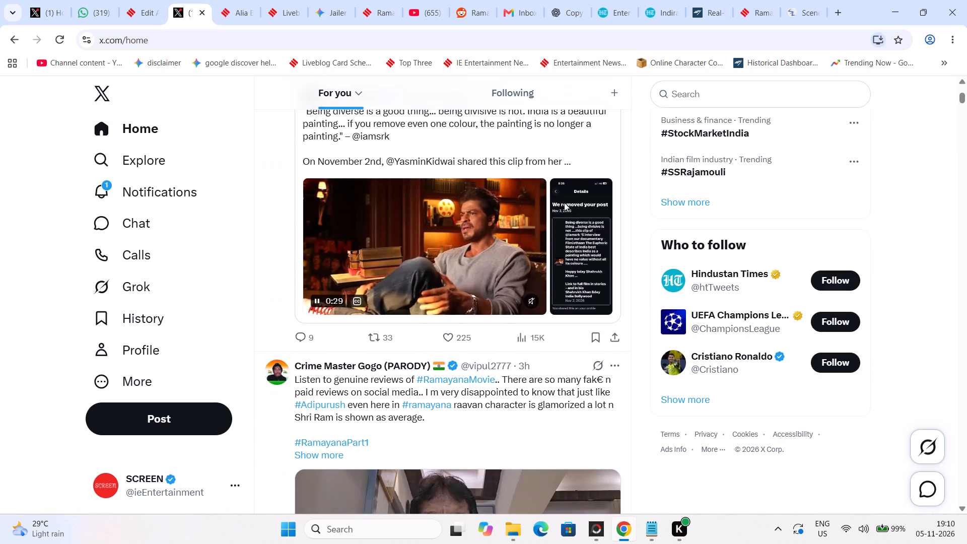
pyautogui.scroll(-8, 564, 202)
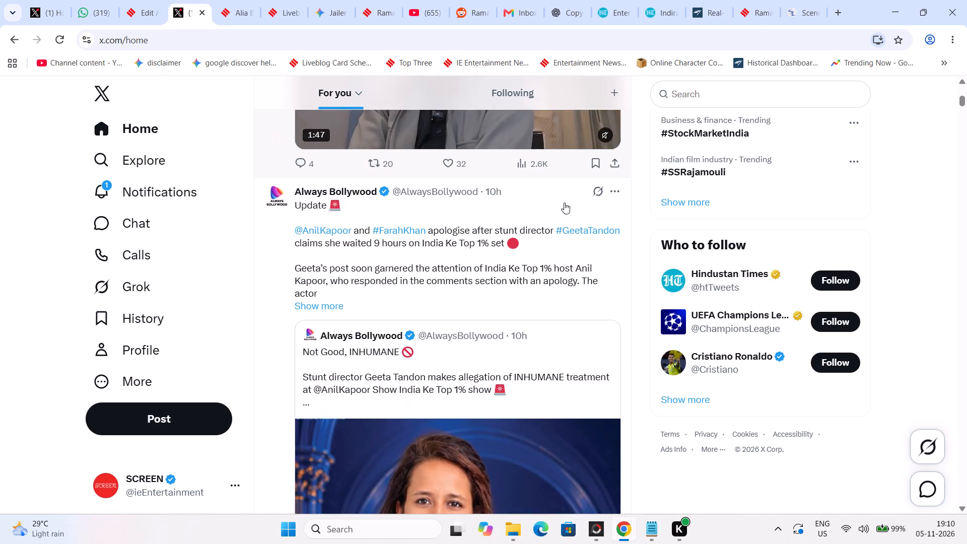
pyautogui.scroll(-3, 564, 202)
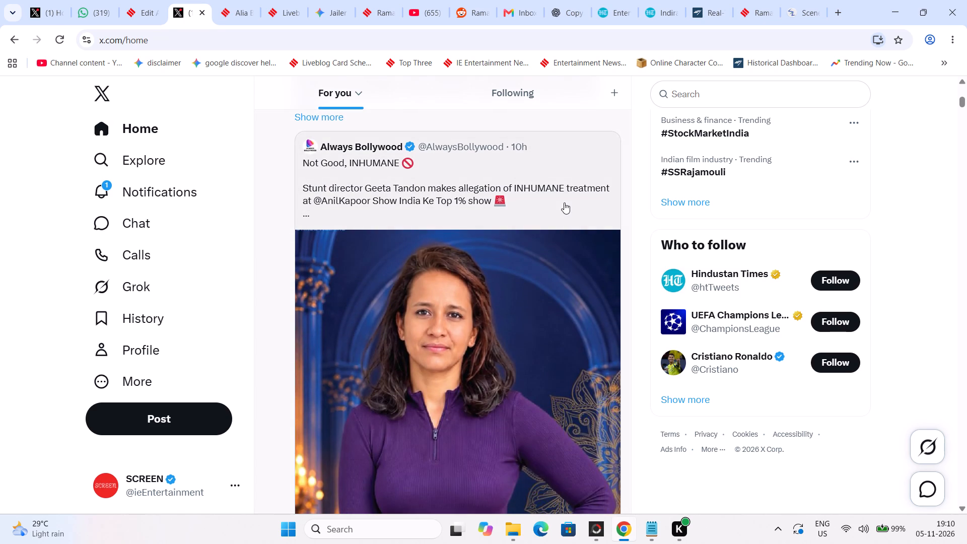
pyautogui.scroll(-3, 564, 202)
pyautogui.scroll(5, 564, 202)
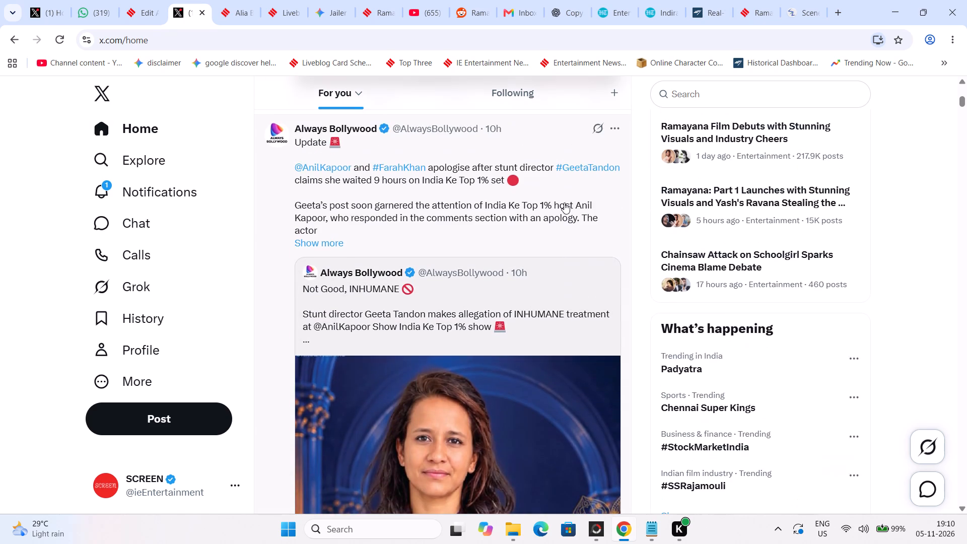
pyautogui.scroll(-14, 564, 202)
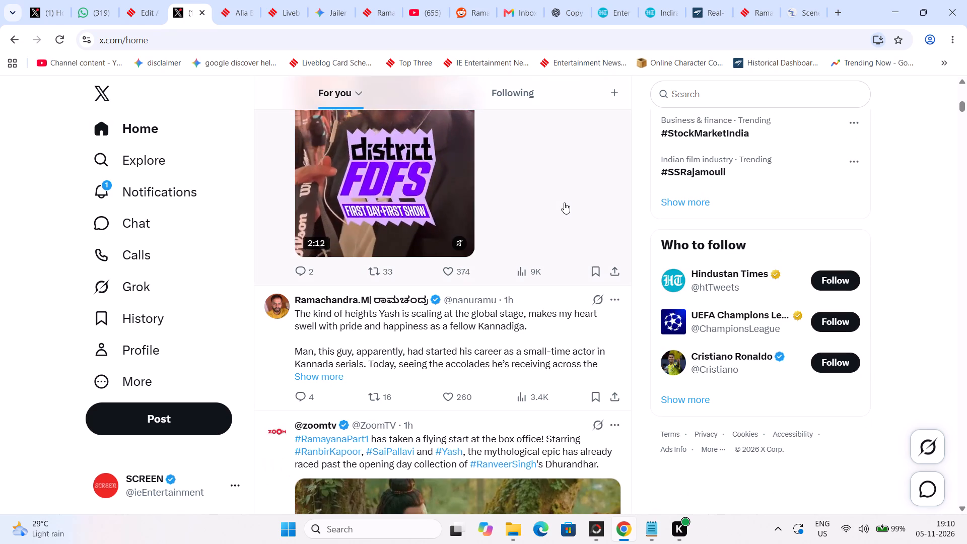
pyautogui.scroll(-2, 564, 202)
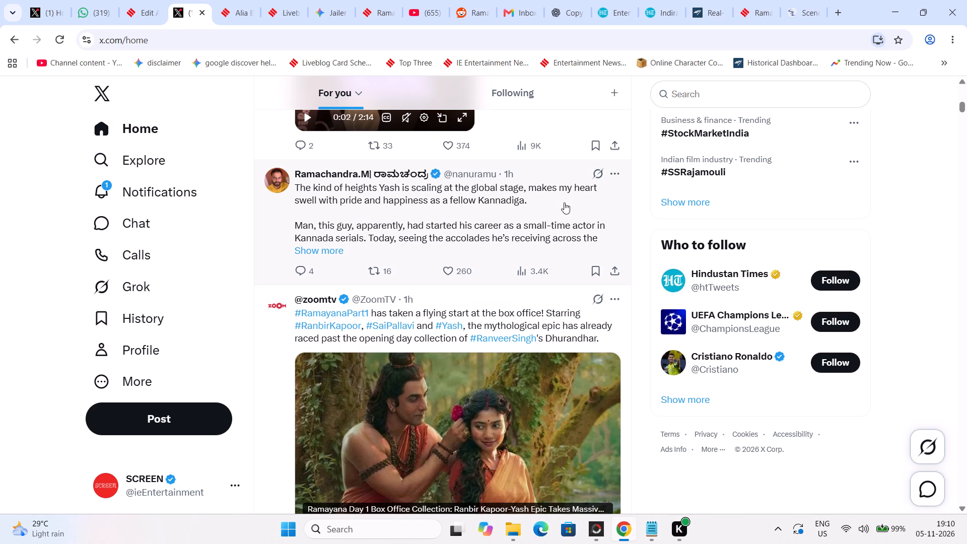
pyautogui.click(330, 254)
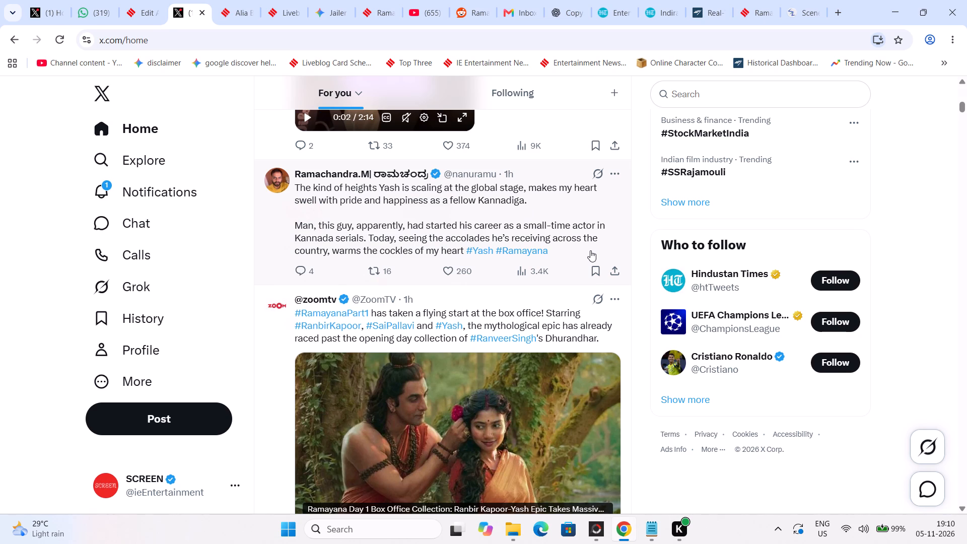
# Look further through the X home feed for another Ramayana reaction suitable for quoting.
pyautogui.scroll(-10, 590, 250)
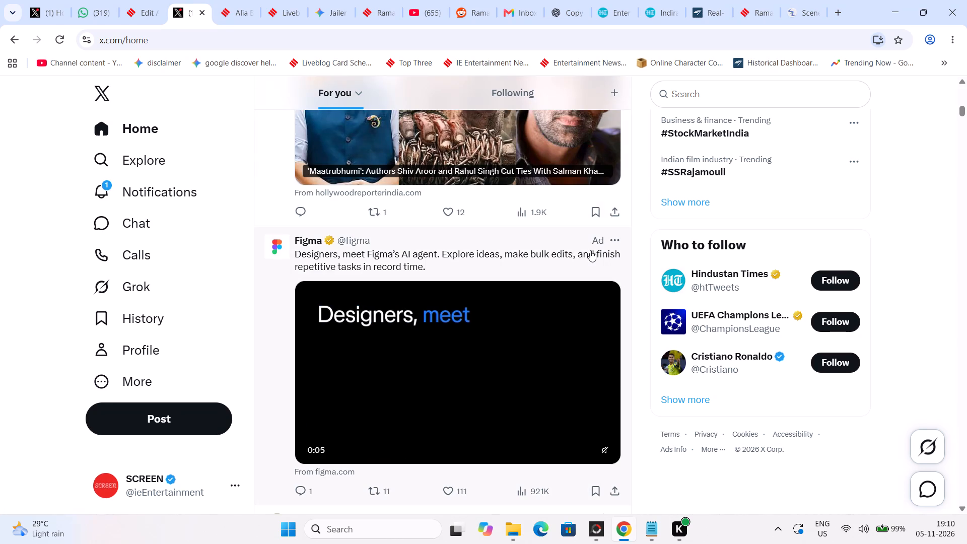
pyautogui.scroll(-5, 590, 250)
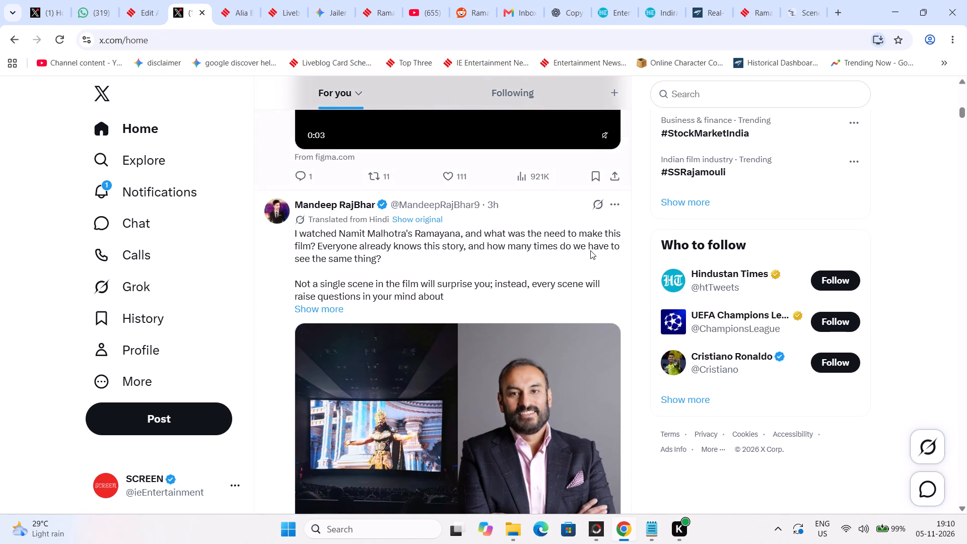
pyautogui.scroll(-3, 590, 250)
pyautogui.scroll(-3, 477, 208)
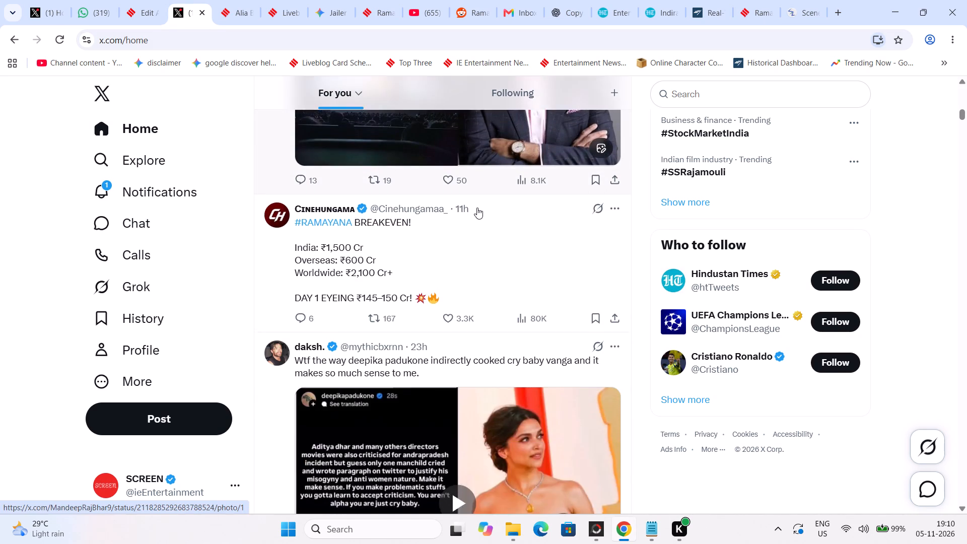
pyautogui.scroll(-7, 477, 208)
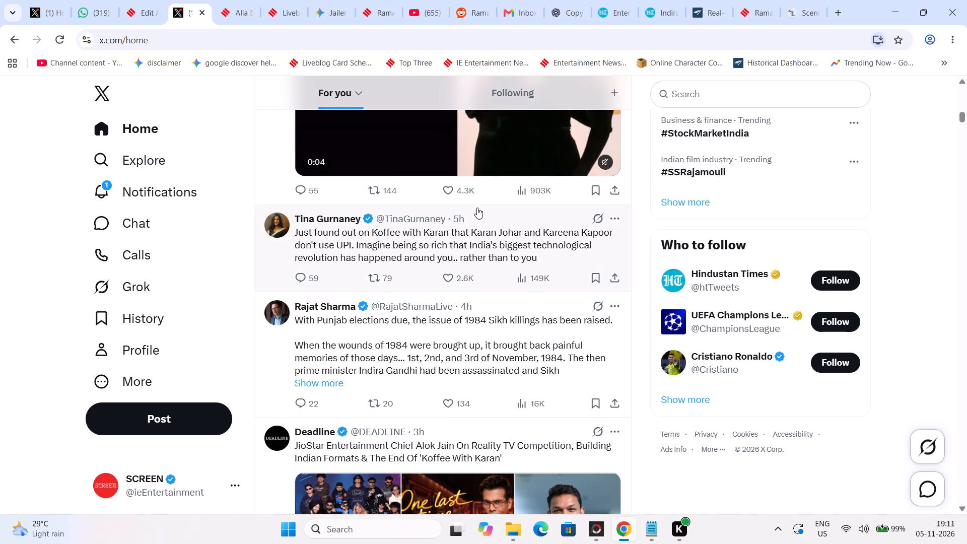
pyautogui.scroll(-4, 477, 208)
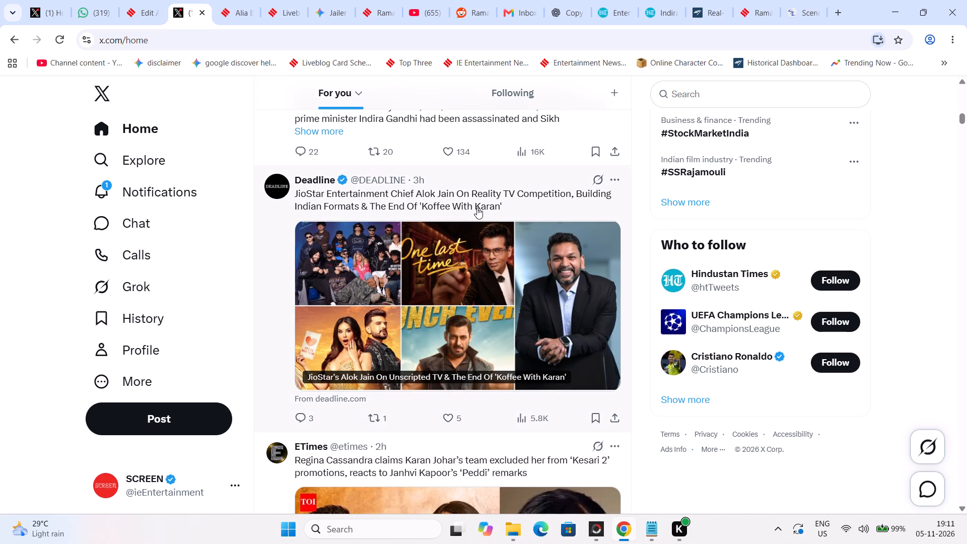
# Continue looking through the X home feed for a Ramayana reaction to quote in the liveblog card.
pyautogui.scroll(-8, 477, 208)
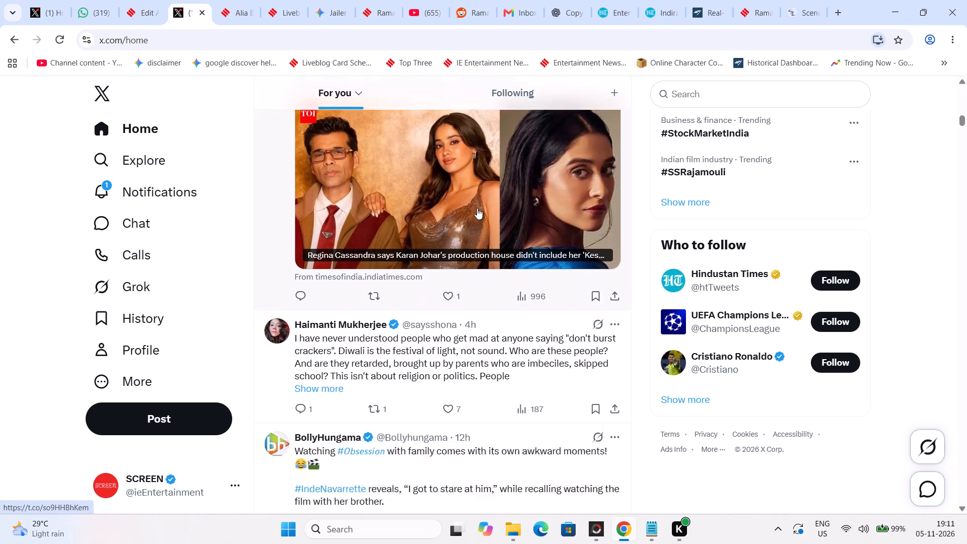
pyautogui.scroll(-2, 477, 208)
pyautogui.scroll(1, 477, 208)
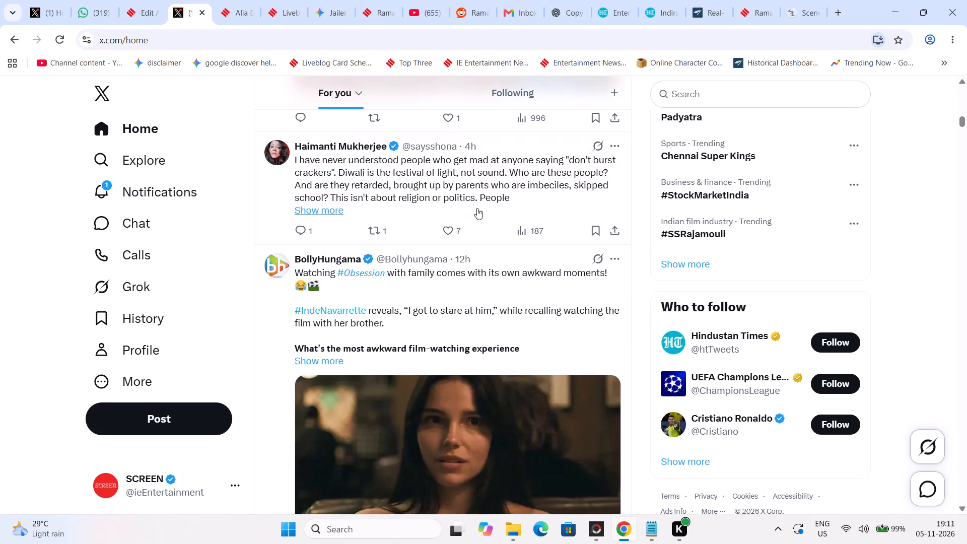
pyautogui.scroll(-16, 477, 208)
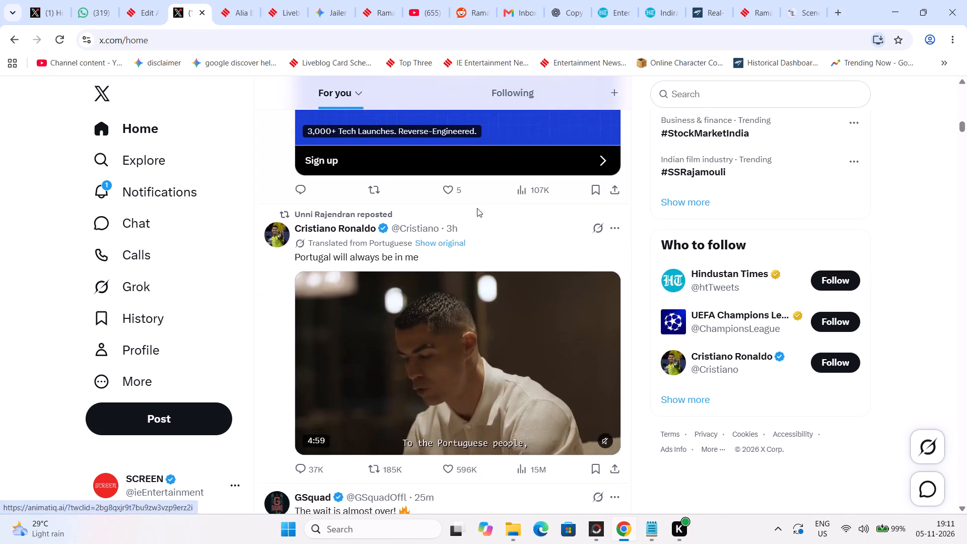
pyautogui.scroll(-15, 477, 208)
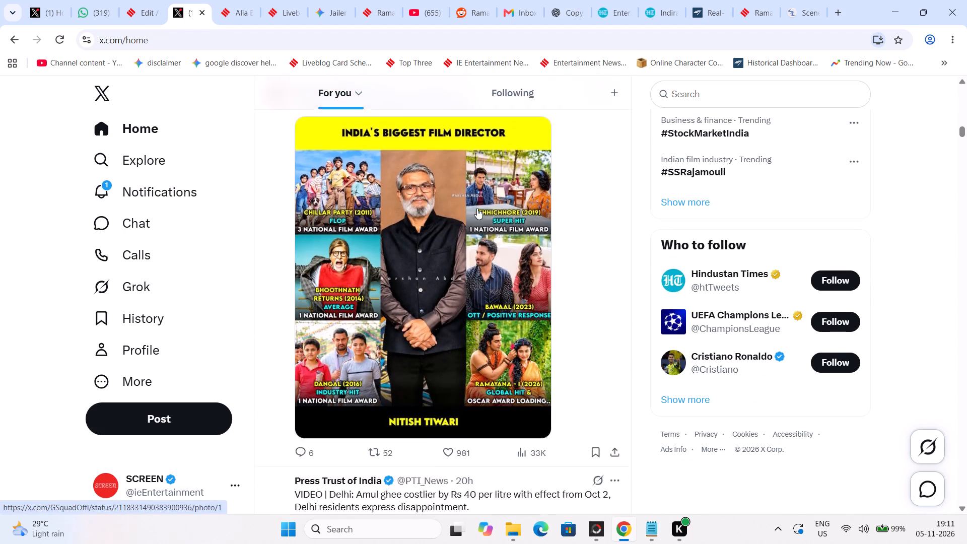
pyautogui.scroll(-13, 477, 208)
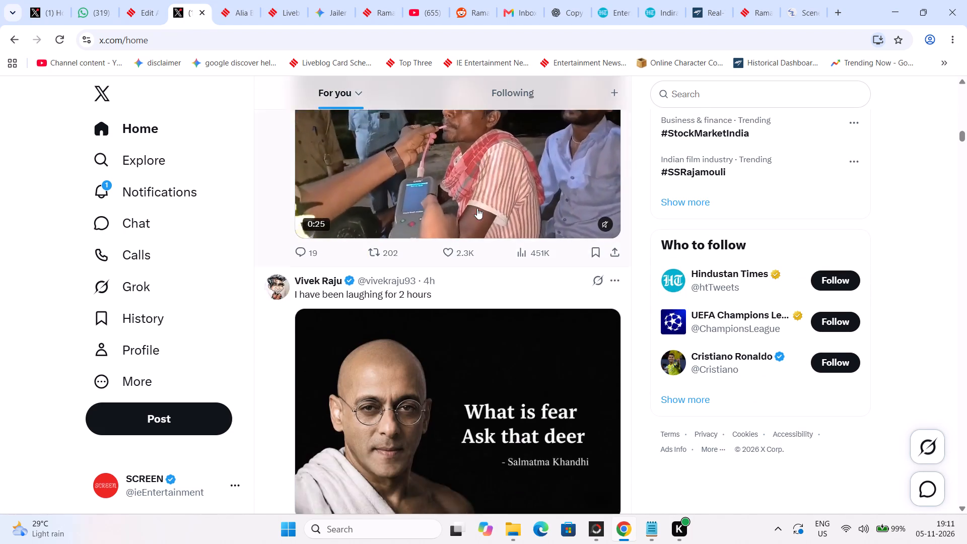
pyautogui.scroll(-16, 477, 208)
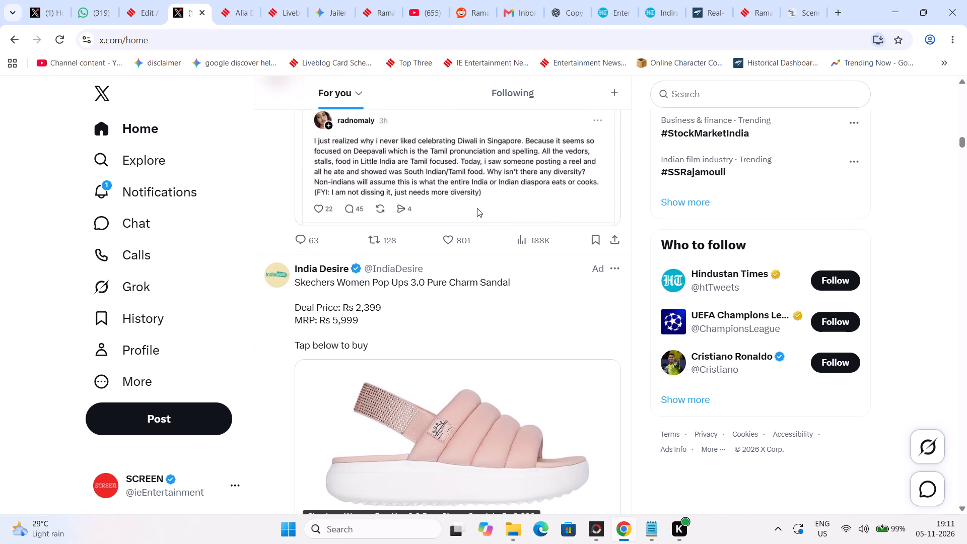
pyautogui.scroll(3, 477, 208)
# Close the Alia Bhatt Ramayana review article's browser tab.
pyautogui.click(322, 0)
pyautogui.click(279, 0)
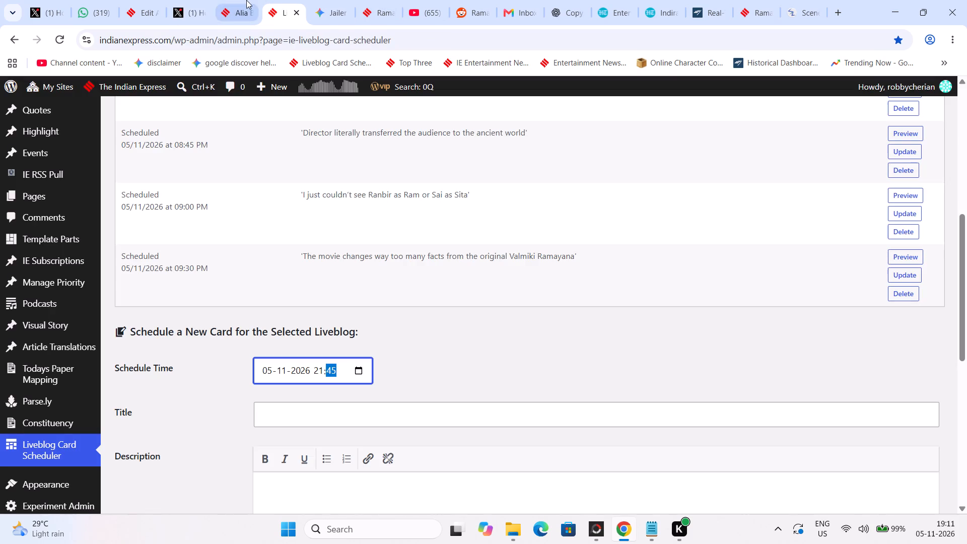
pyautogui.click(246, 0)
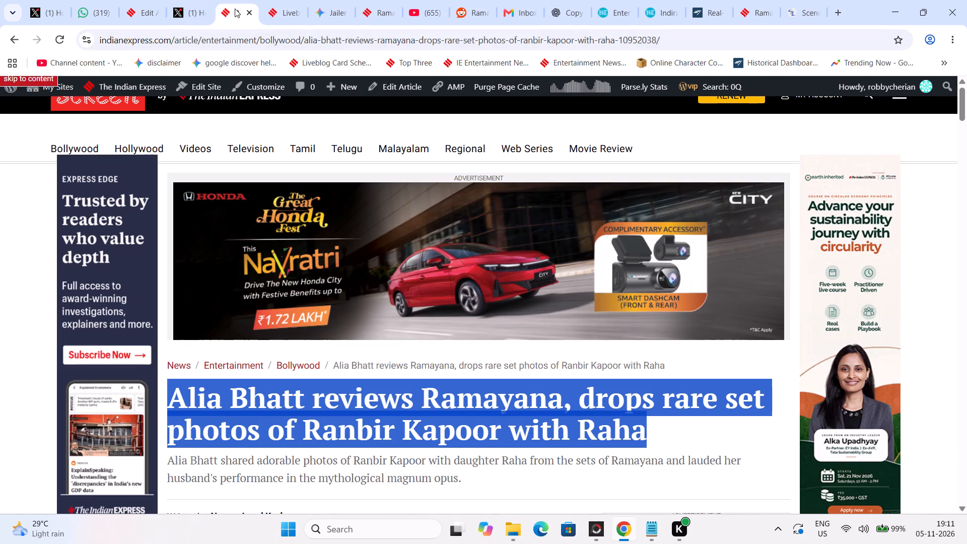
pyautogui.click(246, 11)
# Switch to the published Ramayana Part 1 movie review liveblog and view its headline area.
pyautogui.click(333, 0)
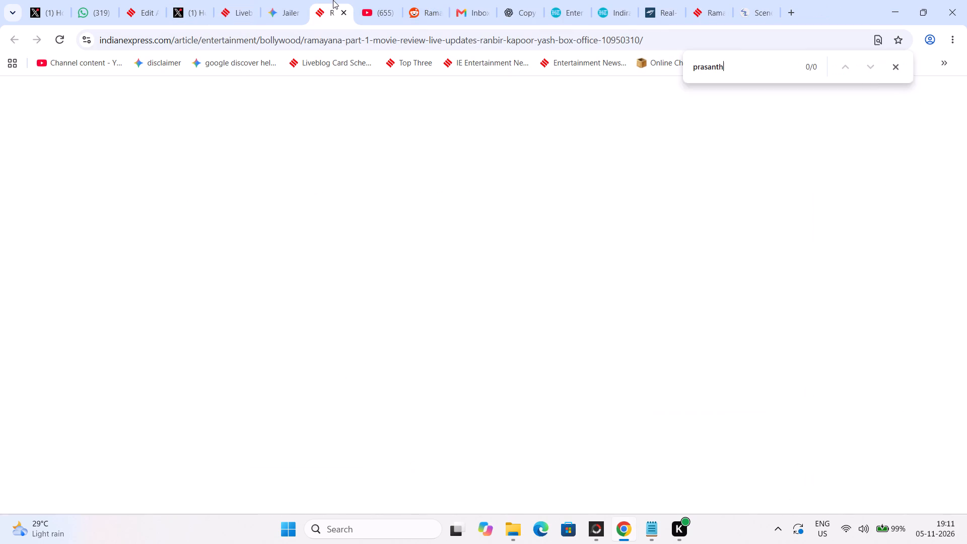
pyautogui.scroll(20, 457, 219)
pyautogui.scroll(11, 457, 219)
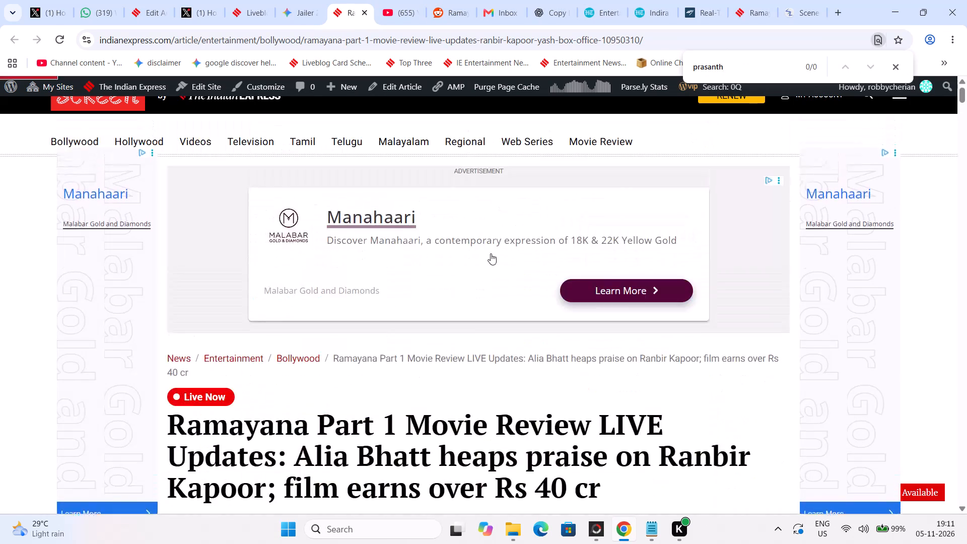
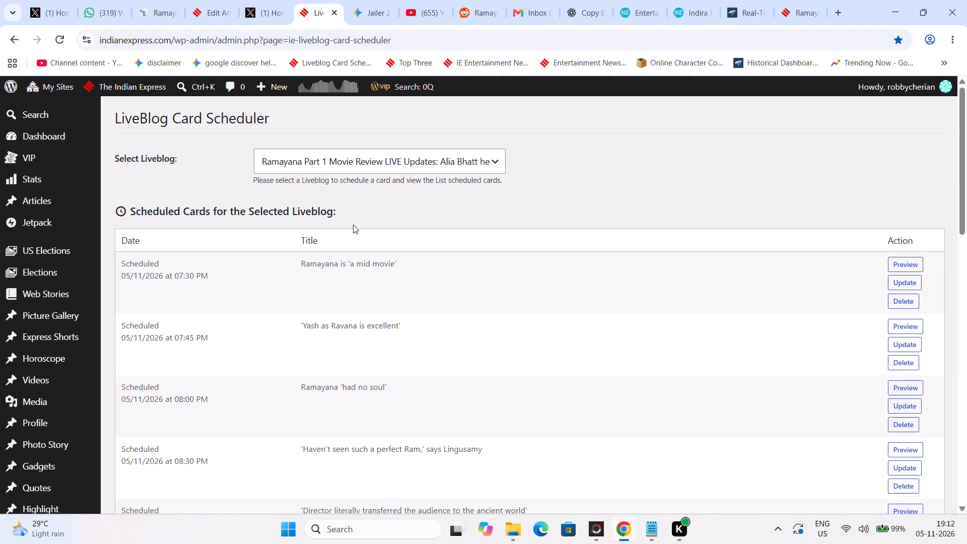
pyautogui.scroll(-6, 336, 360)
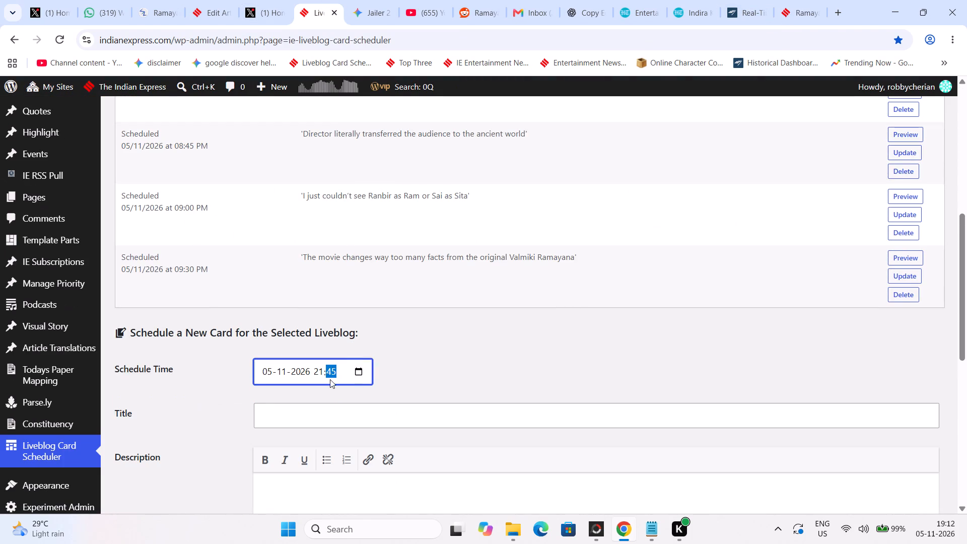
pyautogui.click(315, 369)
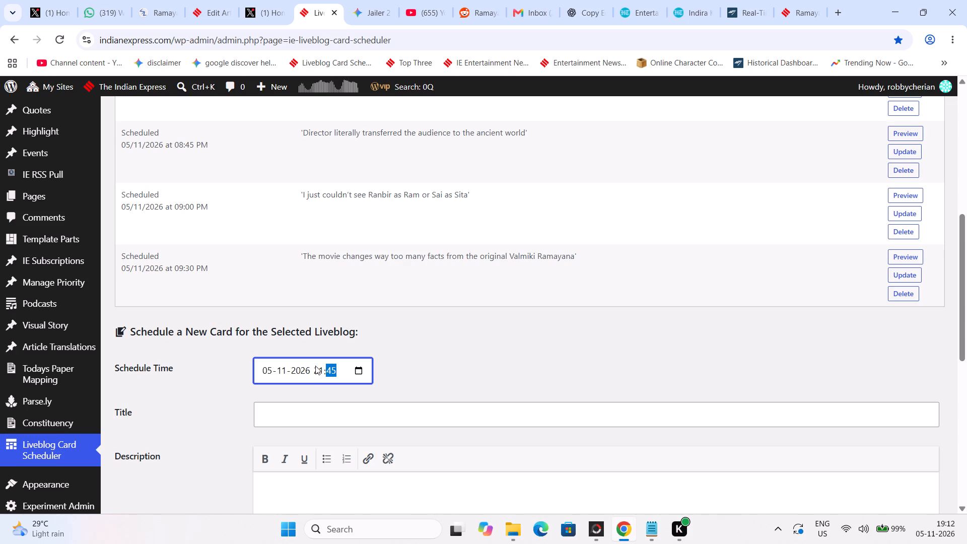
pyautogui.write('19')
pyautogui.write('15')
# Insert the copied collection text into the description as plain text and move its headline into the title.
pyautogui.click(298, 474)
pyautogui.rightClick(286, 484)
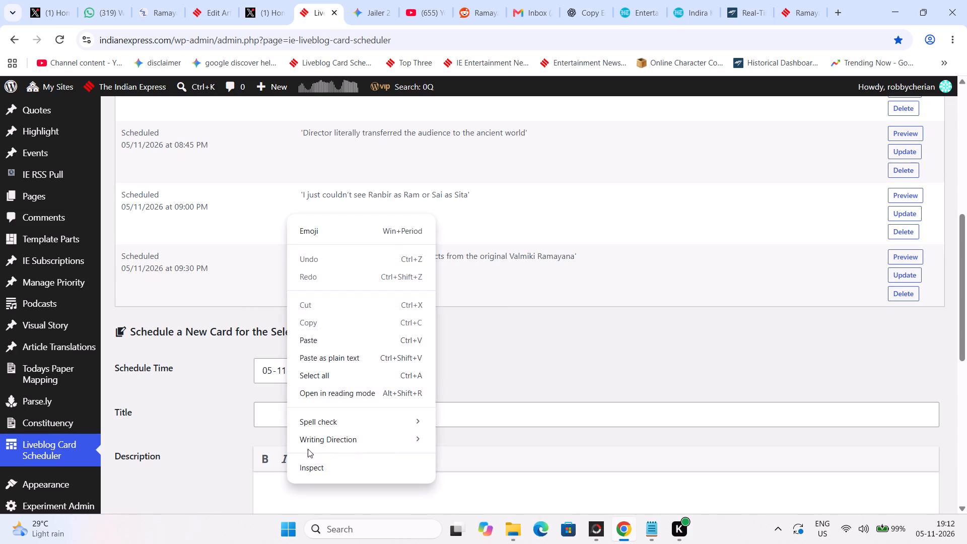
pyautogui.click(349, 362)
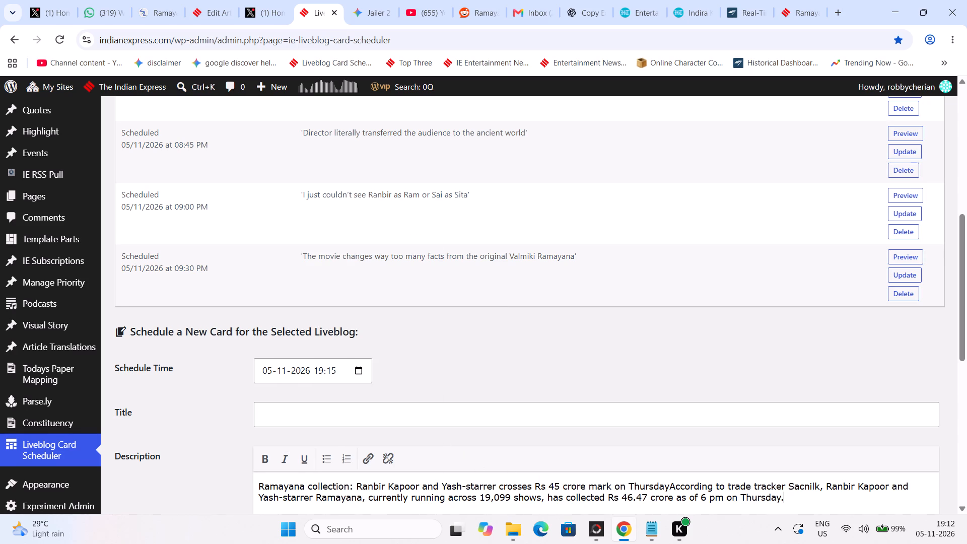
pyautogui.moveTo(670, 488); pyautogui.dragTo(274, 487)
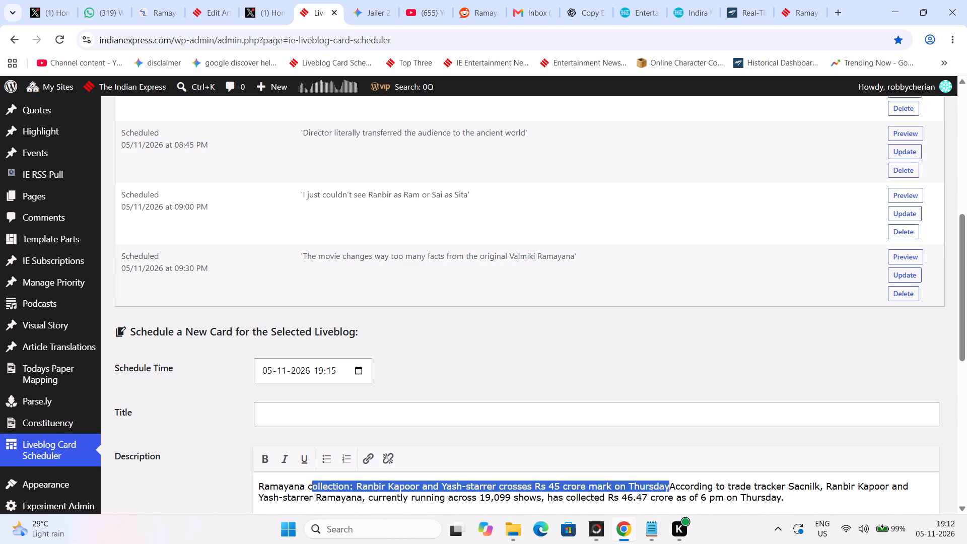
pyautogui.moveTo(274, 487); pyautogui.dragTo(251, 487)
pyautogui.hotkey('ctrl', 'x')
pyautogui.click(332, 419)
pyautogui.hotkey('ctrl', 'v')
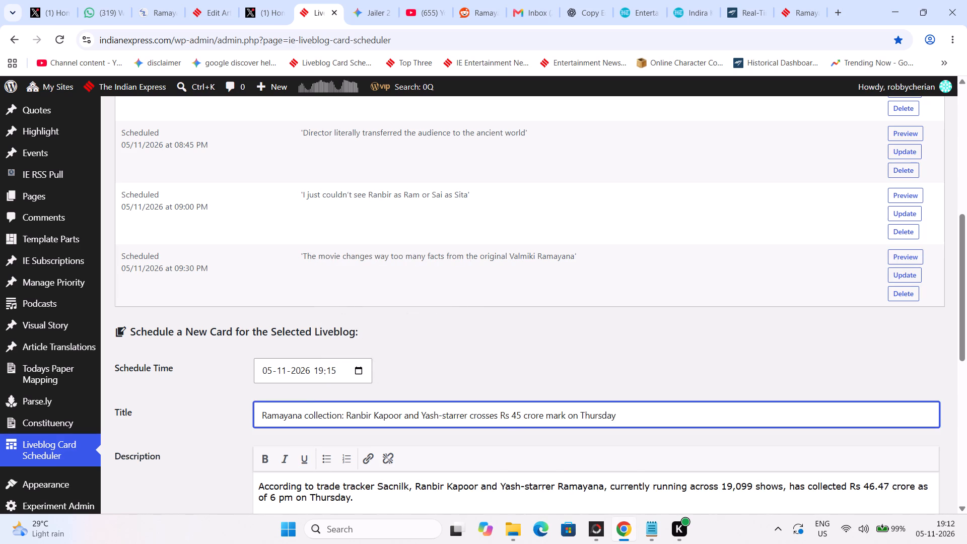
# Reword the title to "Ramayana collection: Ranbir Kapoor and Yash-starrer set to cross Rs 50 crore mark on Thursday".
pyautogui.click(471, 414)
pyautogui.press('s')
pyautogui.press('e')
pyautogui.write('t to')
pyautogui.press('space')
pyautogui.press('Right')
pyautogui.press('Right')
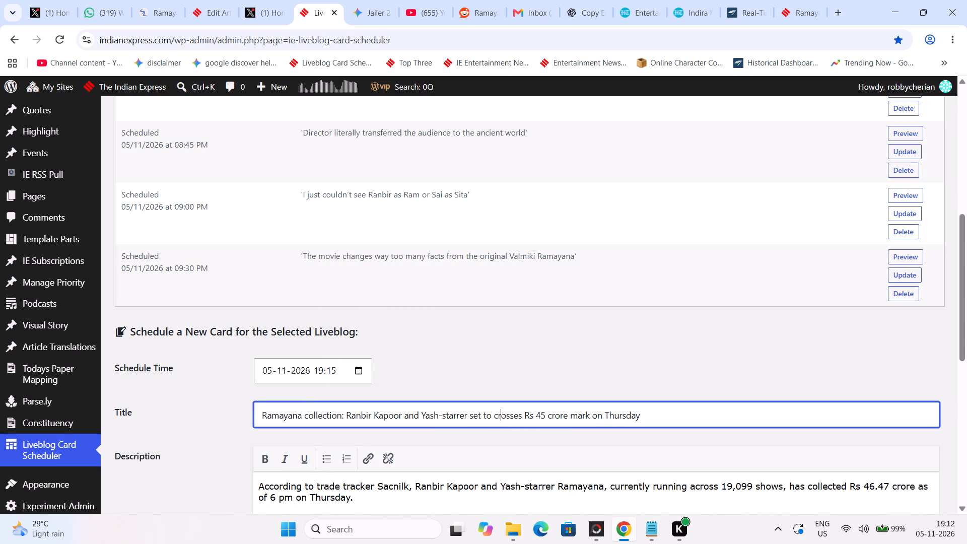
pyautogui.press('Right')
pyautogui.press('Right')
pyautogui.press('Delete')
pyautogui.press('Delete')
pyautogui.press('Delete')
pyautogui.press('s')
pyautogui.press('Right')
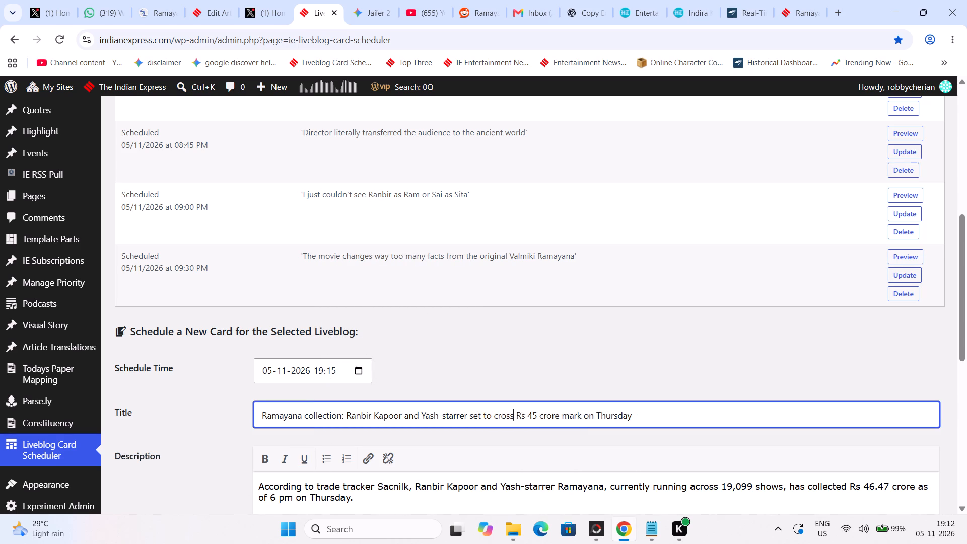
pyautogui.press('Right')
pyautogui.press('Right')
pyautogui.press('Right')
pyautogui.press('Right')
pyautogui.press('Right')
pyautogui.press('BackSpace')
pyautogui.press('BackSpace')
pyautogui.write('50')
# Check Sacnilk's live Day 1 estimate for Ramayana and update the show count in the description to 19,870.
pyautogui.scroll(-2, 506, 442)
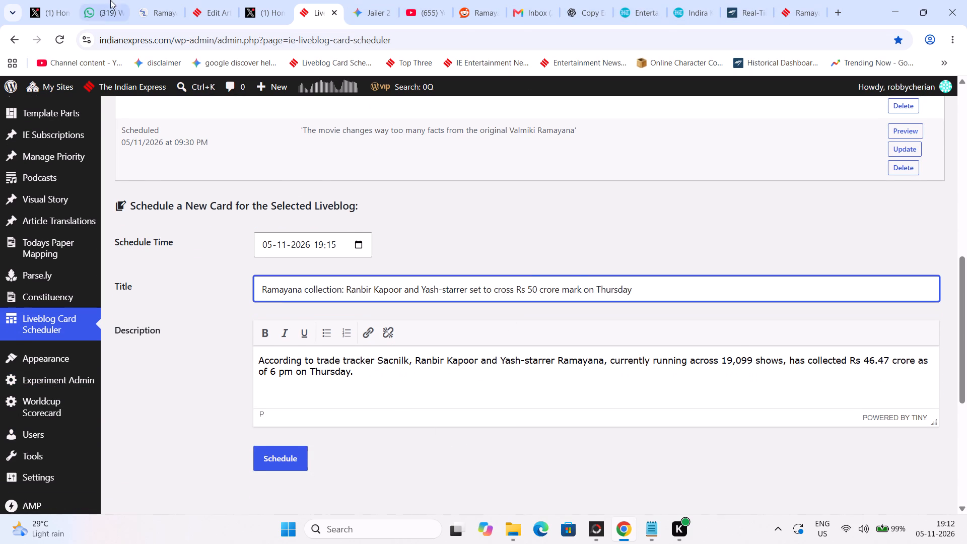
pyautogui.moveTo(133, 0); pyautogui.dragTo(141, 0)
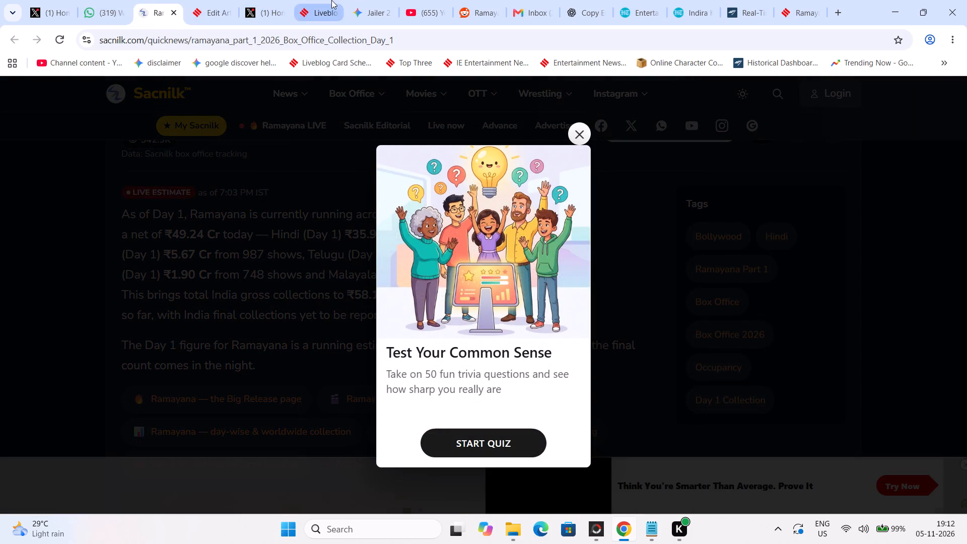
pyautogui.click(591, 131)
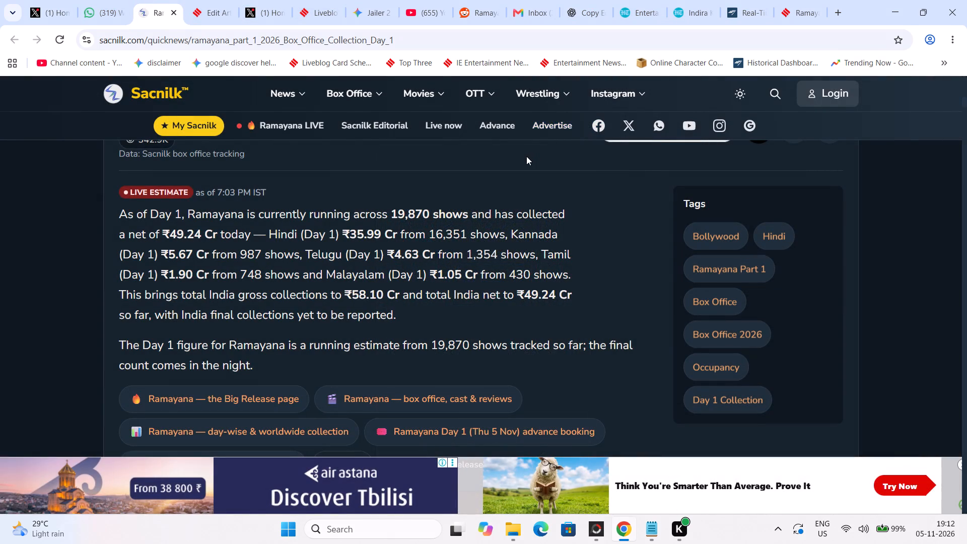
pyautogui.click(304, 0)
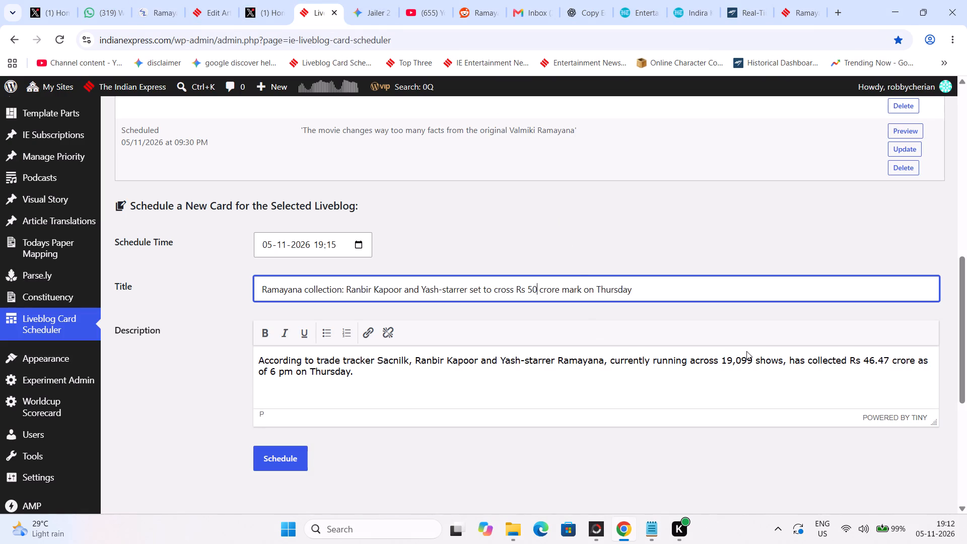
pyautogui.moveTo(737, 359); pyautogui.dragTo(749, 359)
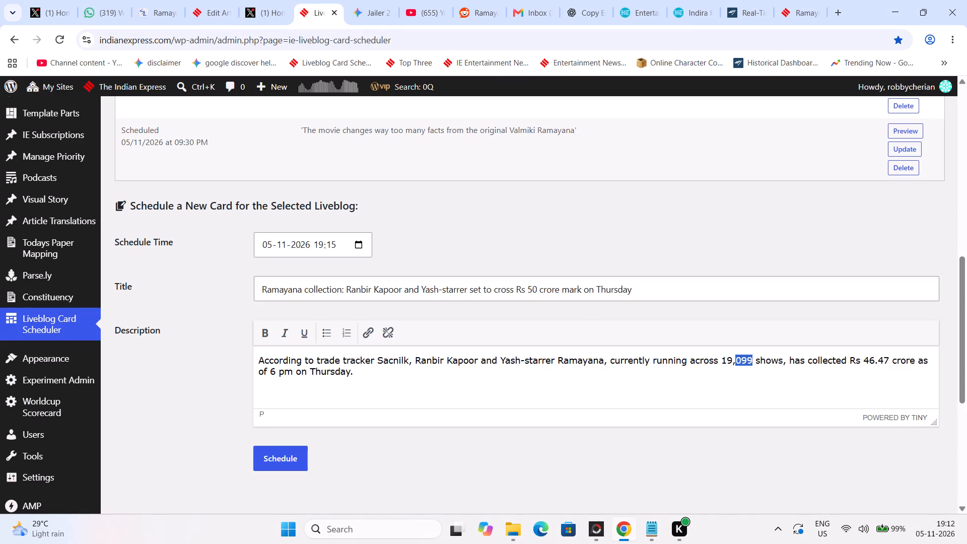
pyautogui.write('870')
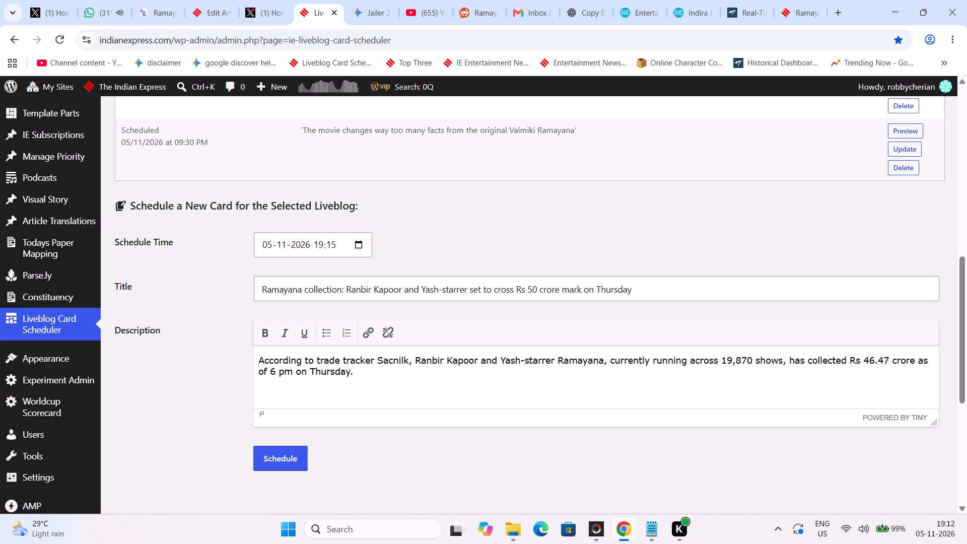
# Recheck the Sacnilk estimate and update the description's collection figure to Rs 49.24 crore as of 7 pm.
pyautogui.click(175, 0)
pyautogui.click(304, 0)
pyautogui.click(872, 356)
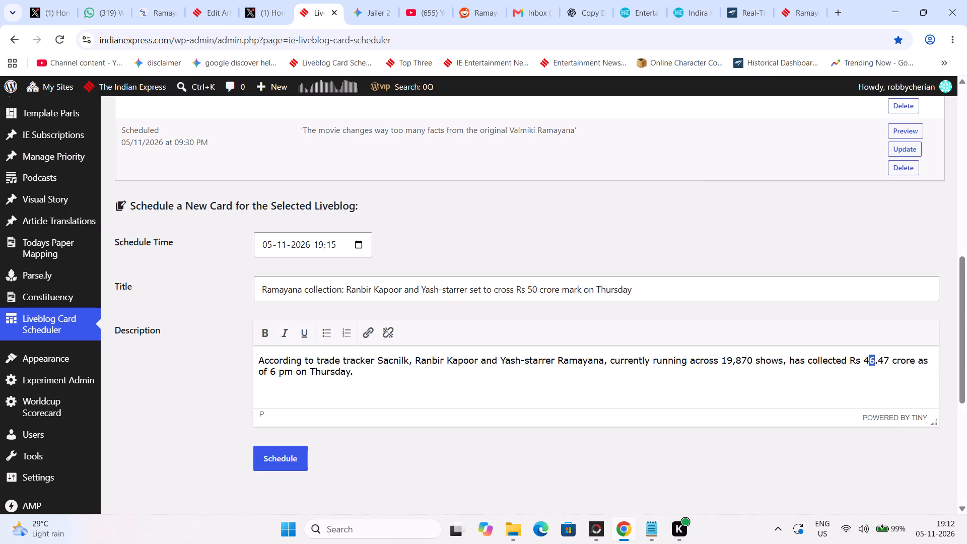
pyautogui.press('9')
pyautogui.moveTo(878, 358); pyautogui.dragTo(888, 360)
pyautogui.press('2')
pyautogui.press('4')
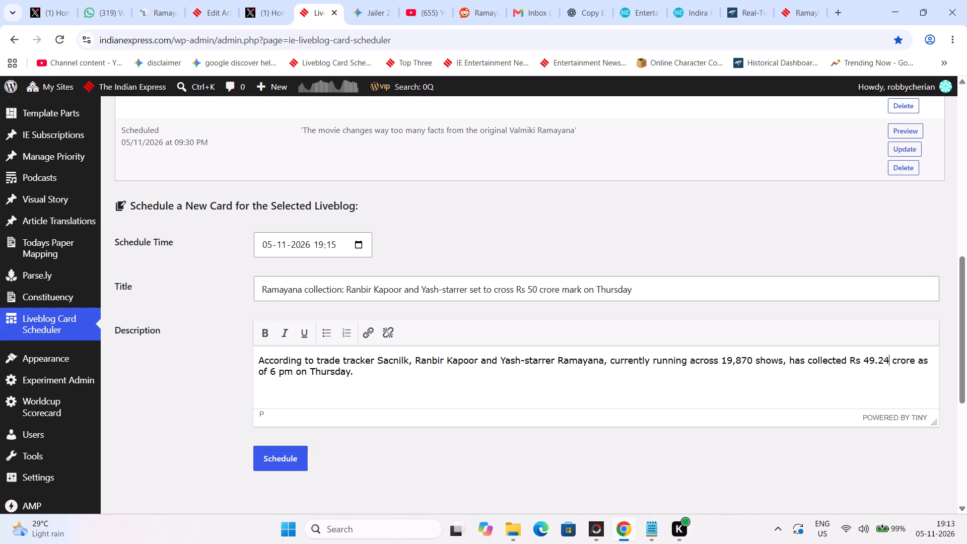
pyautogui.moveTo(278, 368); pyautogui.dragTo(269, 374)
pyautogui.write('7')
pyautogui.press('space')
pyautogui.click(443, 384)
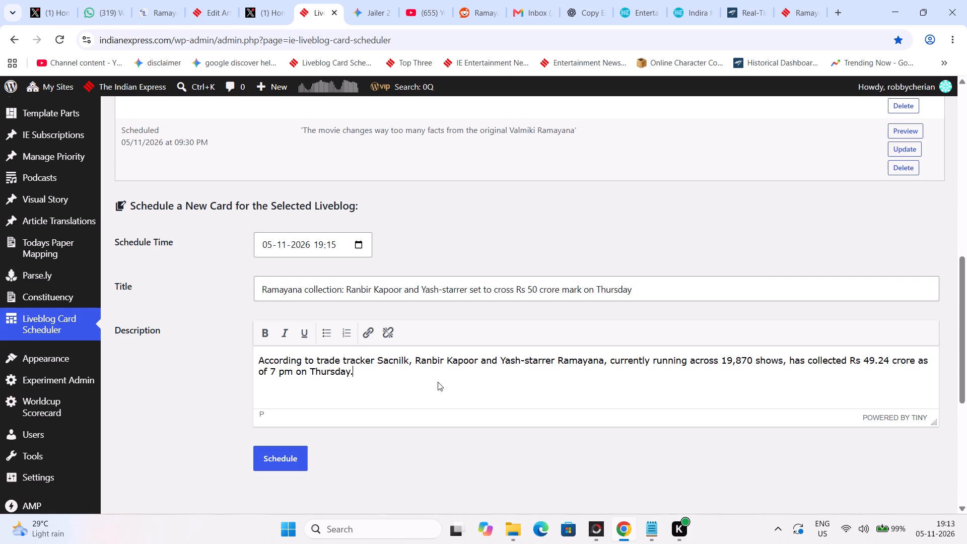
# Schedule the 19:15 collection card and check its entry in the selected liveblog's scheduled cards list.
pyautogui.click(281, 459)
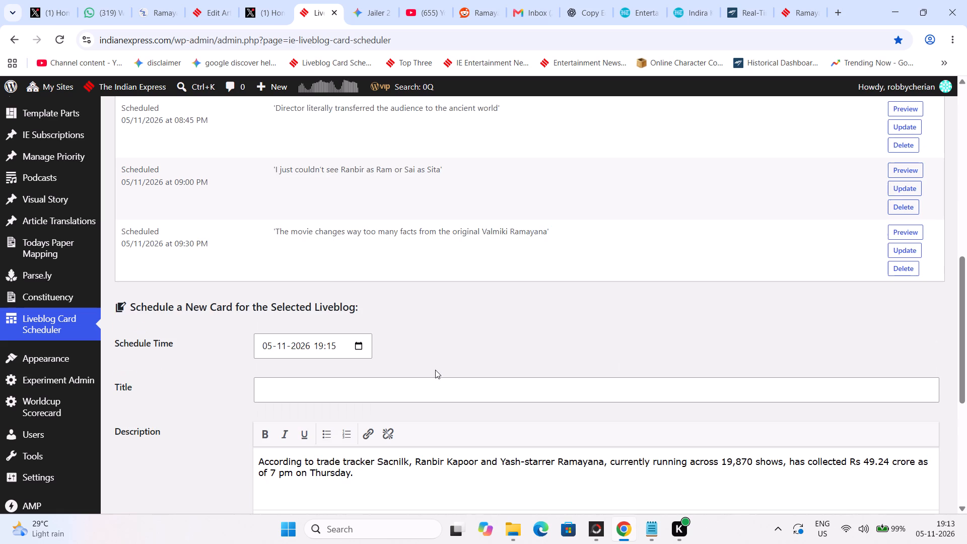
pyautogui.scroll(7, 435, 370)
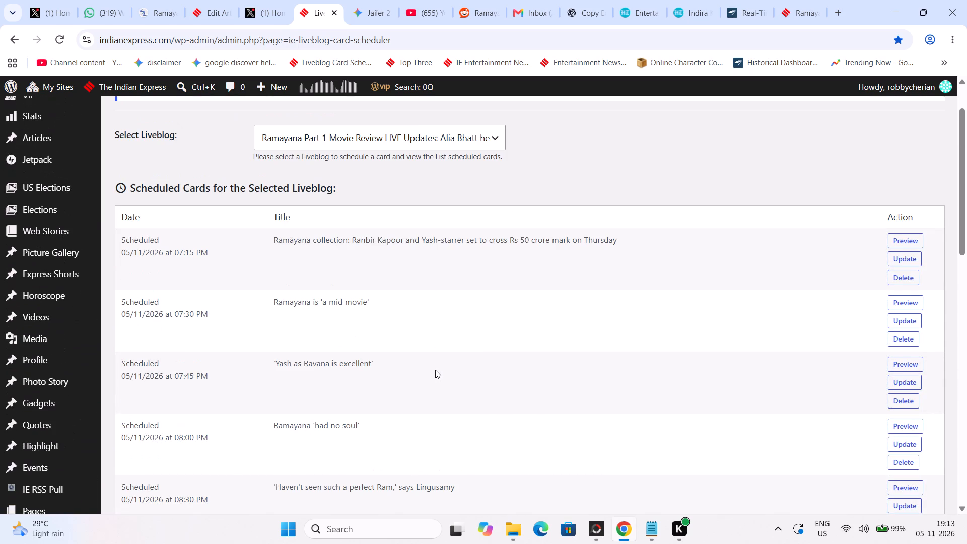
pyautogui.scroll(-2, 435, 370)
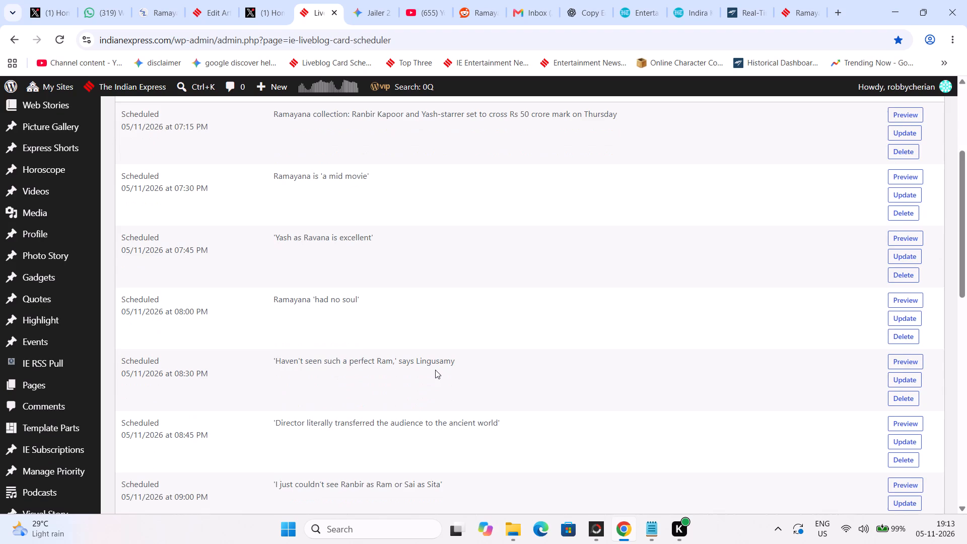
pyautogui.scroll(-4, 435, 370)
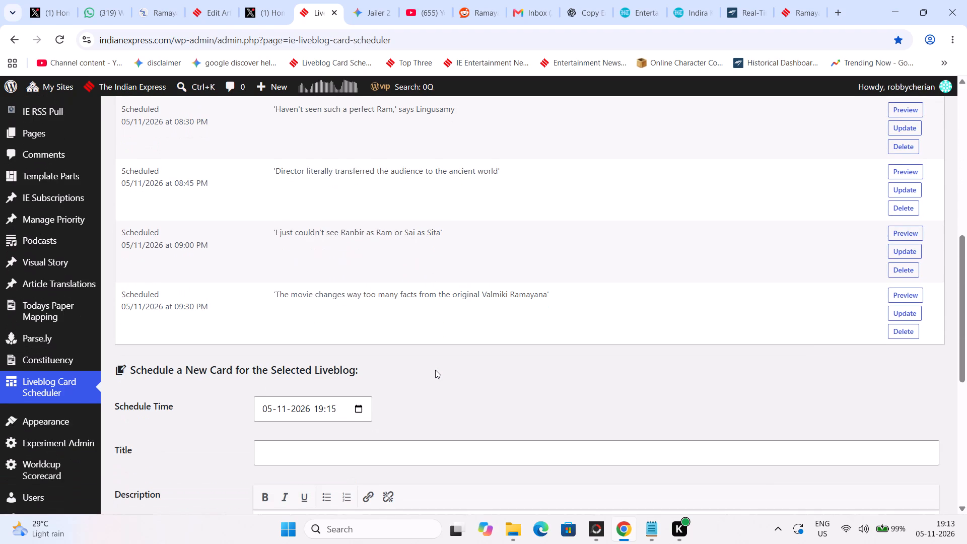
pyautogui.scroll(2, 435, 370)
pyautogui.scroll(-4, 435, 370)
# Load the new posts in the X home feed and look through it for audience reactions to Ramayana.
pyautogui.click(278, 0)
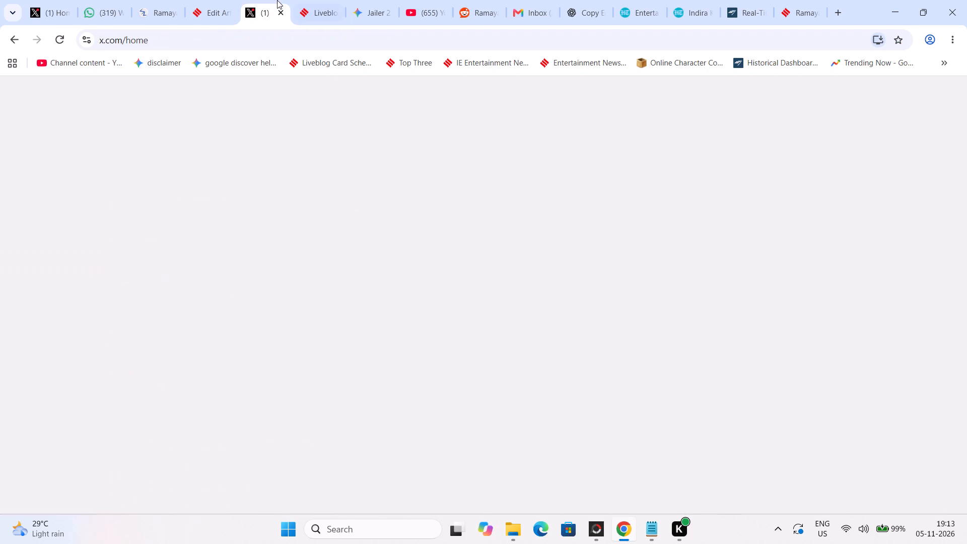
pyautogui.scroll(-3, 400, 283)
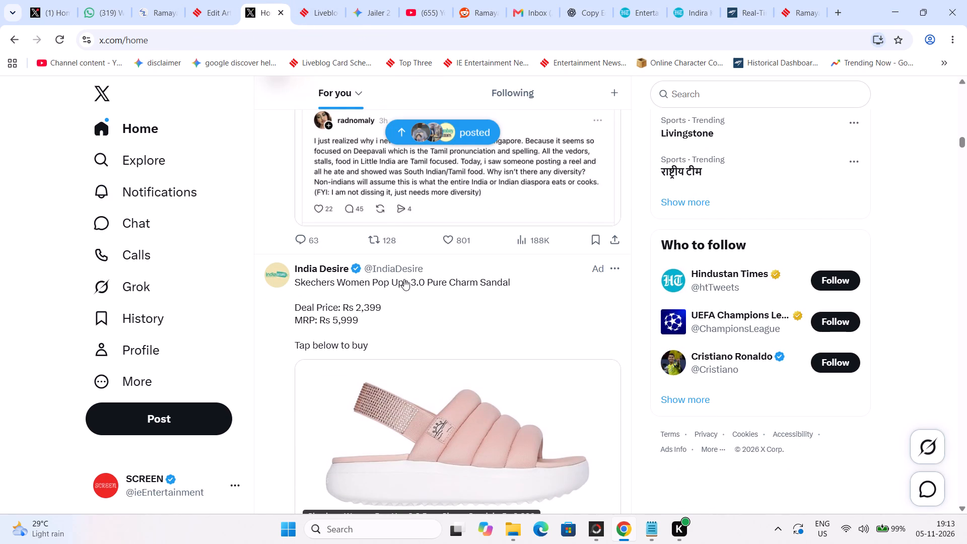
pyautogui.click(452, 132)
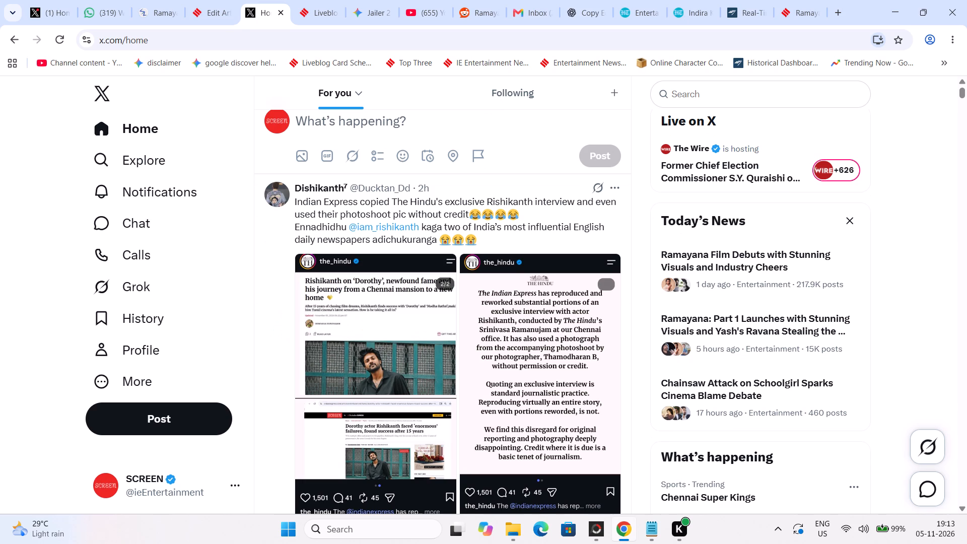
pyautogui.scroll(-6, 453, 132)
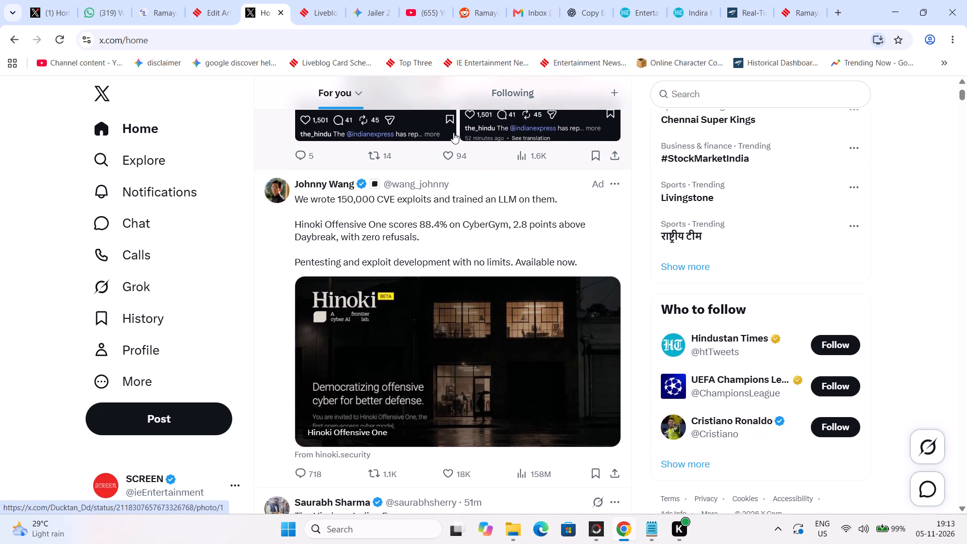
pyautogui.scroll(-4, 453, 132)
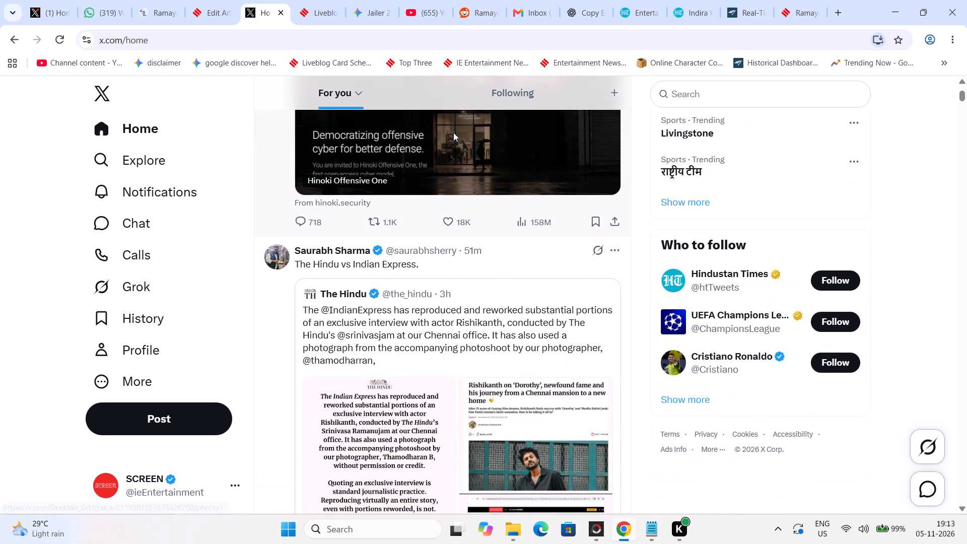
pyautogui.scroll(-3, 453, 132)
pyautogui.scroll(2, 453, 132)
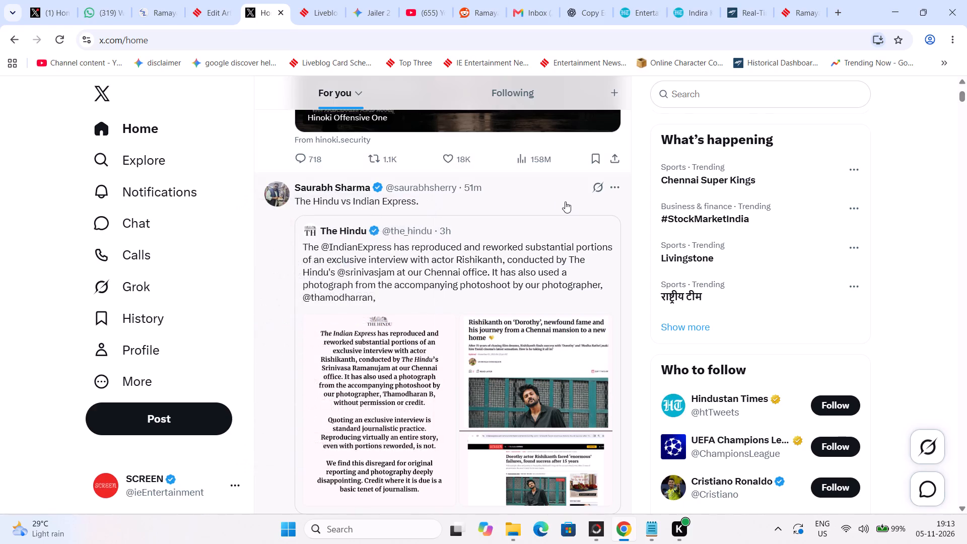
pyautogui.scroll(-10, 565, 201)
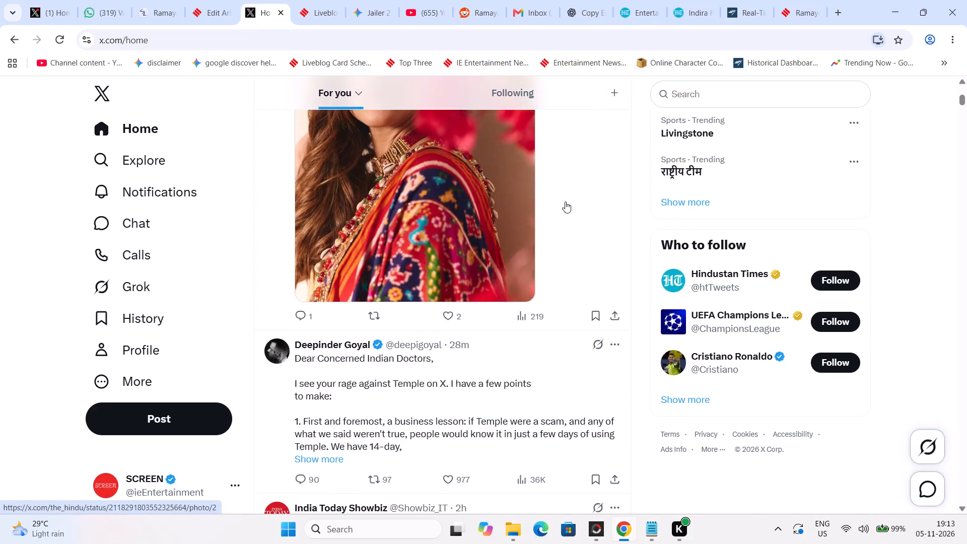
pyautogui.scroll(-4, 565, 201)
pyautogui.scroll(2, 565, 201)
pyautogui.scroll(-3, 565, 201)
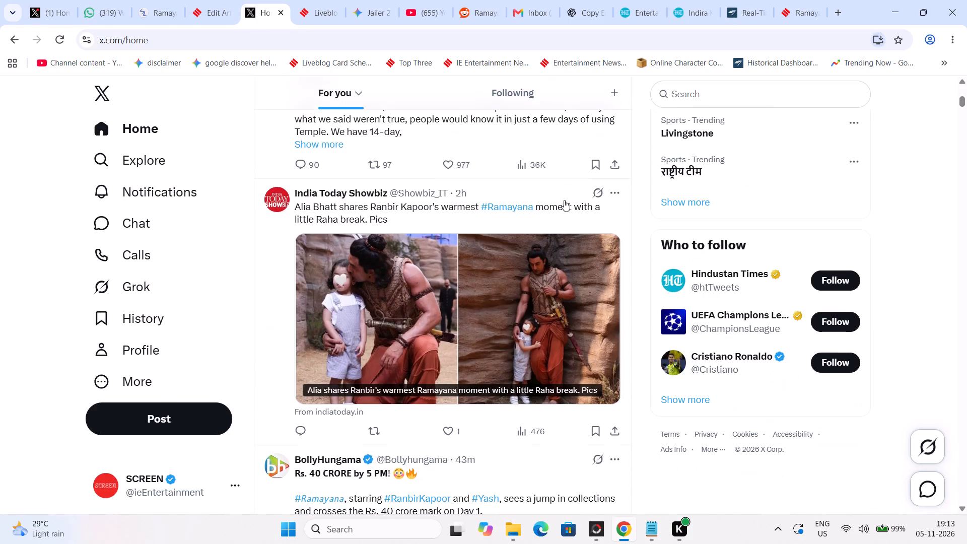
pyautogui.scroll(-10, 564, 200)
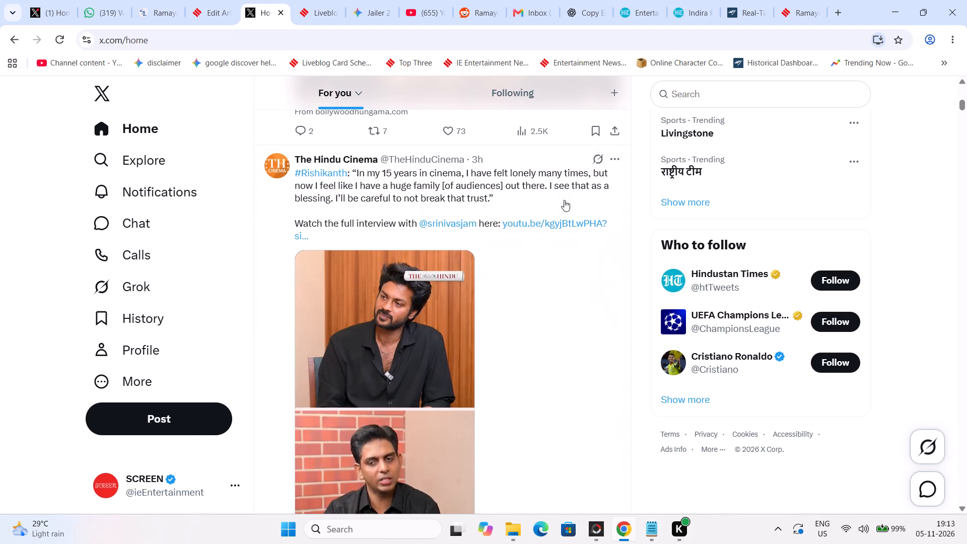
pyautogui.scroll(-2, 564, 200)
pyautogui.scroll(2, 564, 200)
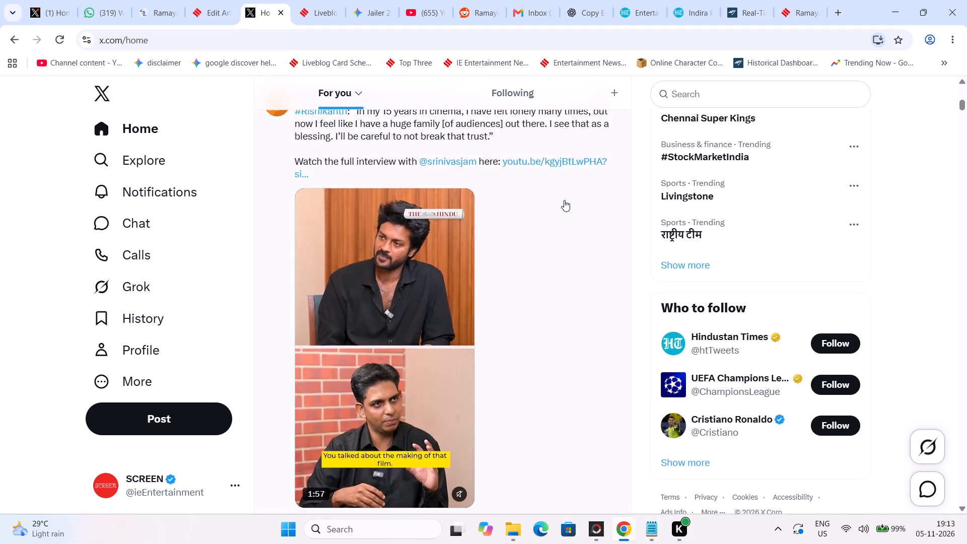
pyautogui.scroll(-5, 564, 200)
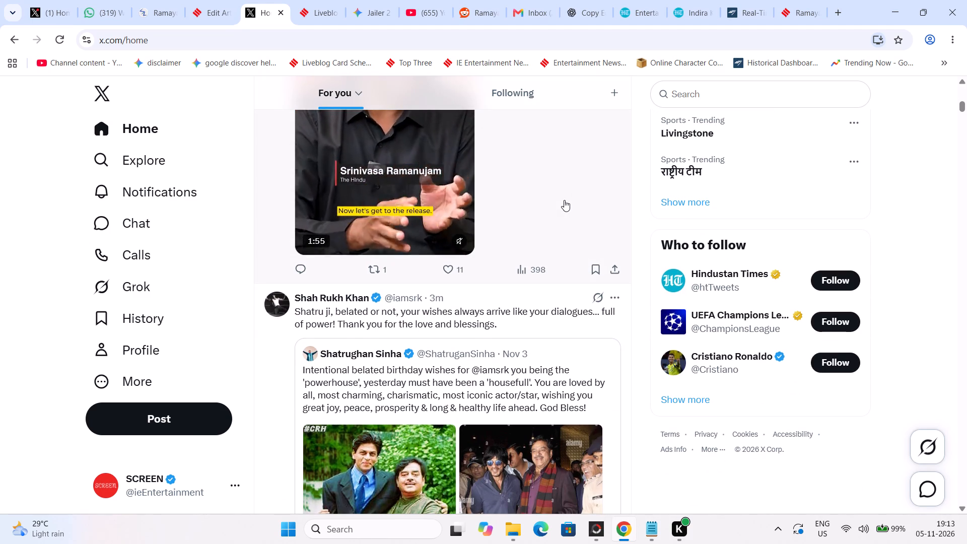
pyautogui.scroll(-6, 564, 200)
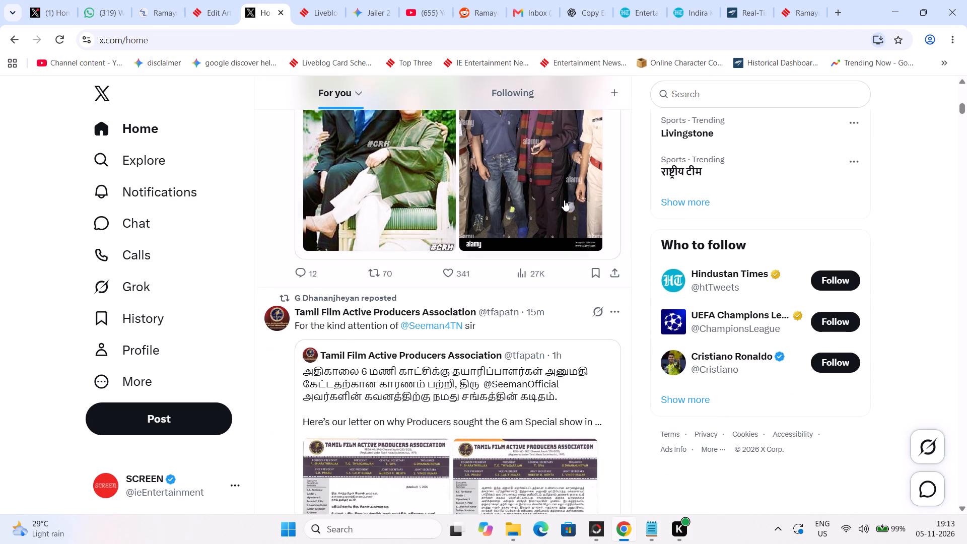
pyautogui.scroll(-3, 564, 200)
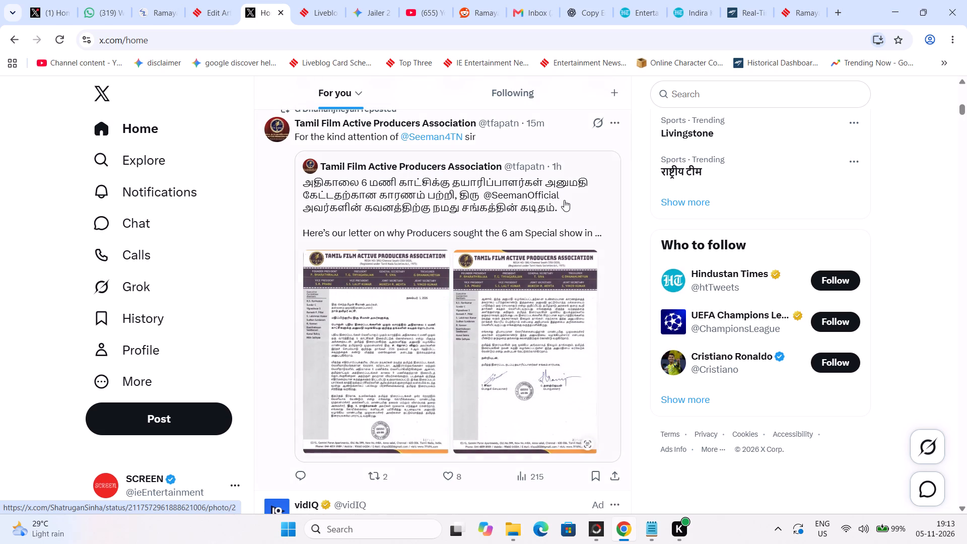
pyautogui.scroll(-7, 564, 200)
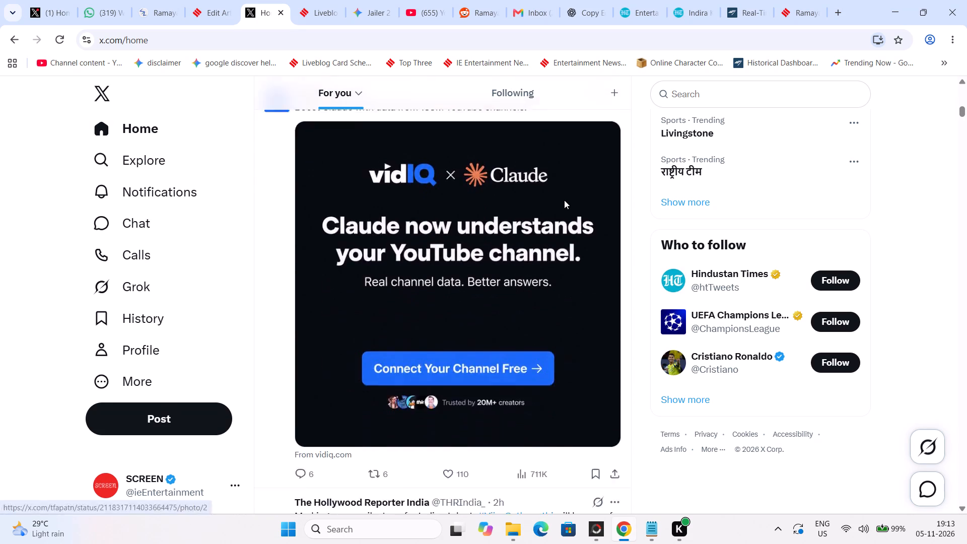
pyautogui.scroll(-8, 564, 200)
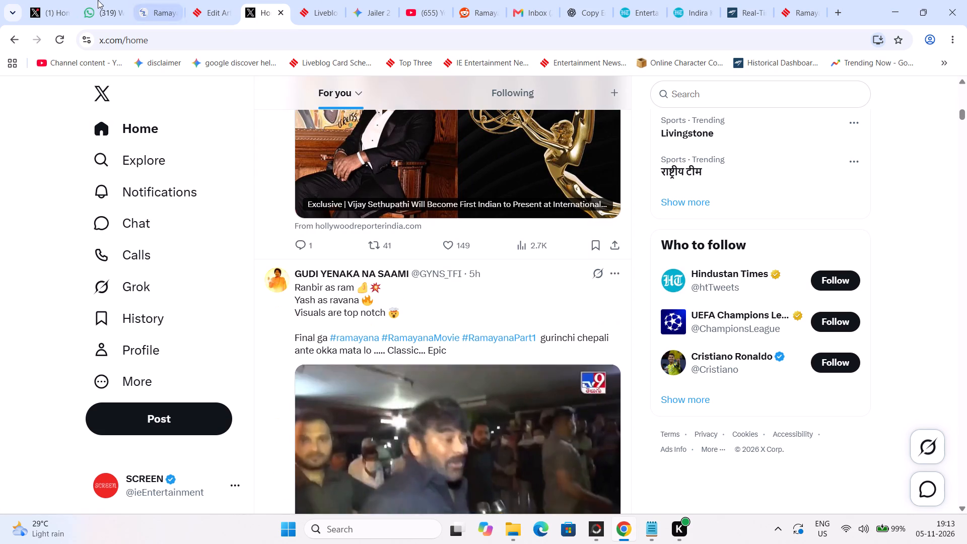
pyautogui.scroll(-17, 311, 247)
pyautogui.scroll(5, 319, 247)
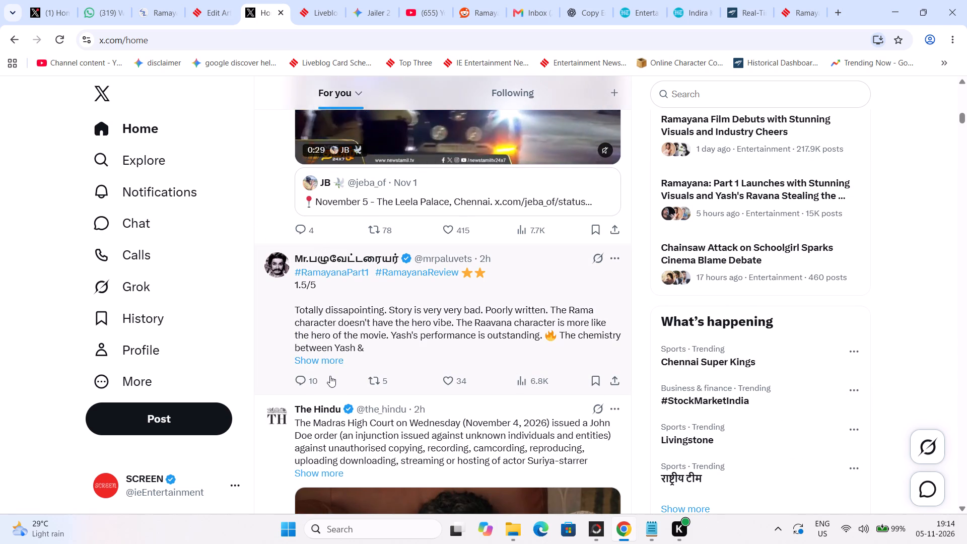
# Read the full 1.5/5 #RamayanaReview post and look further through the feed for another usable Ramayana reaction.
pyautogui.click(324, 365)
pyautogui.scroll(-5, 324, 365)
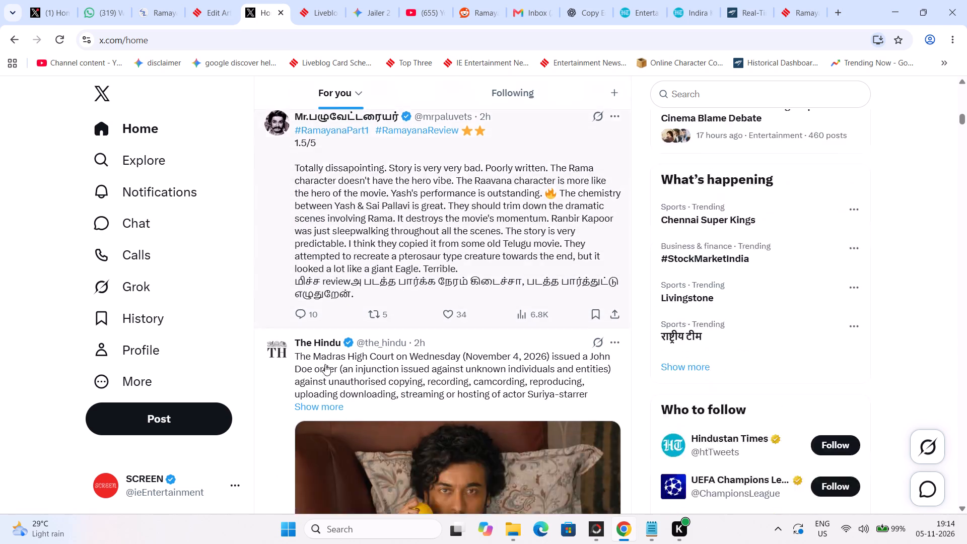
pyautogui.scroll(-10, 325, 364)
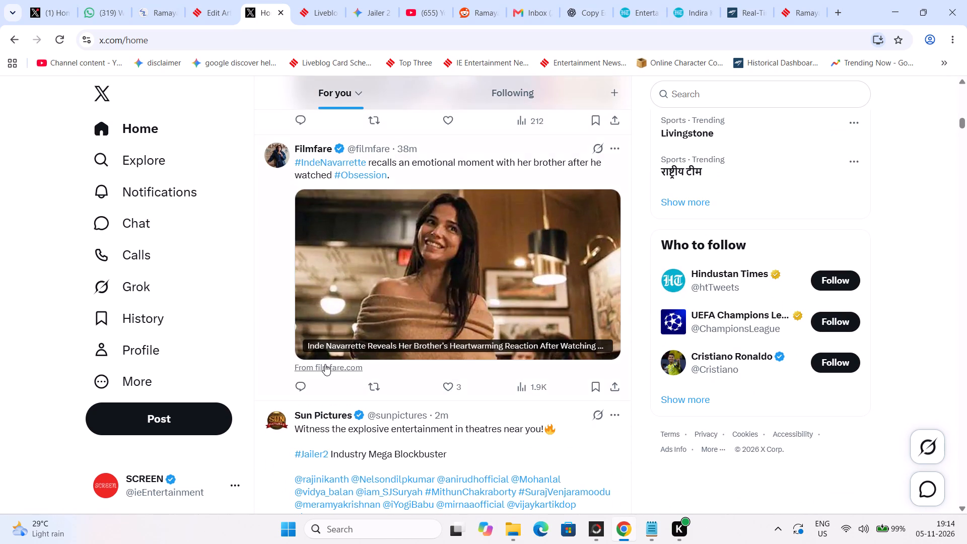
pyautogui.scroll(-6, 325, 364)
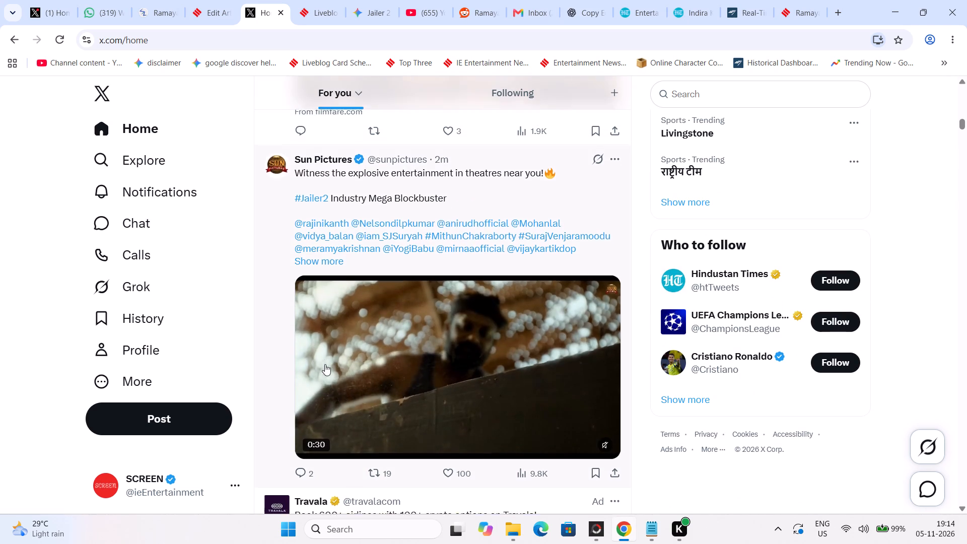
pyautogui.scroll(-13, 325, 364)
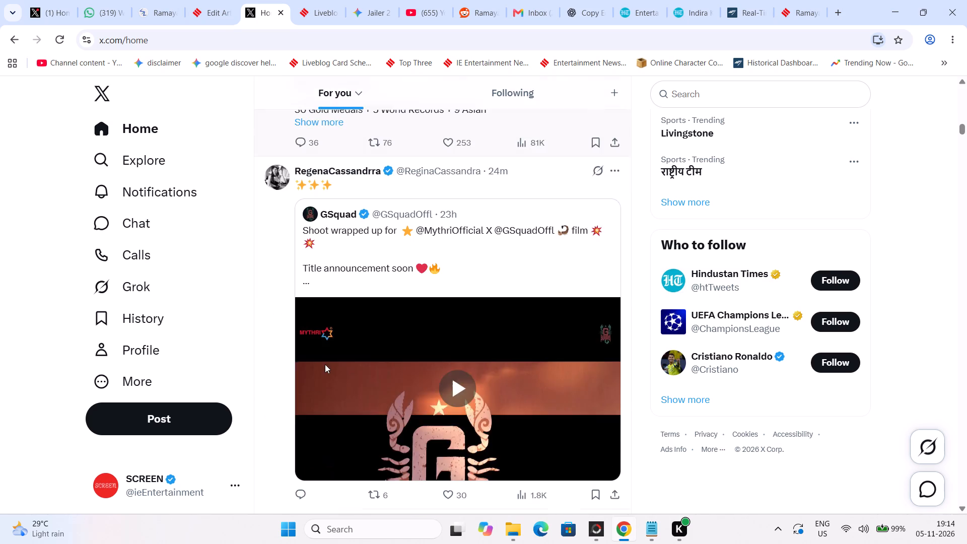
pyautogui.scroll(-9, 325, 364)
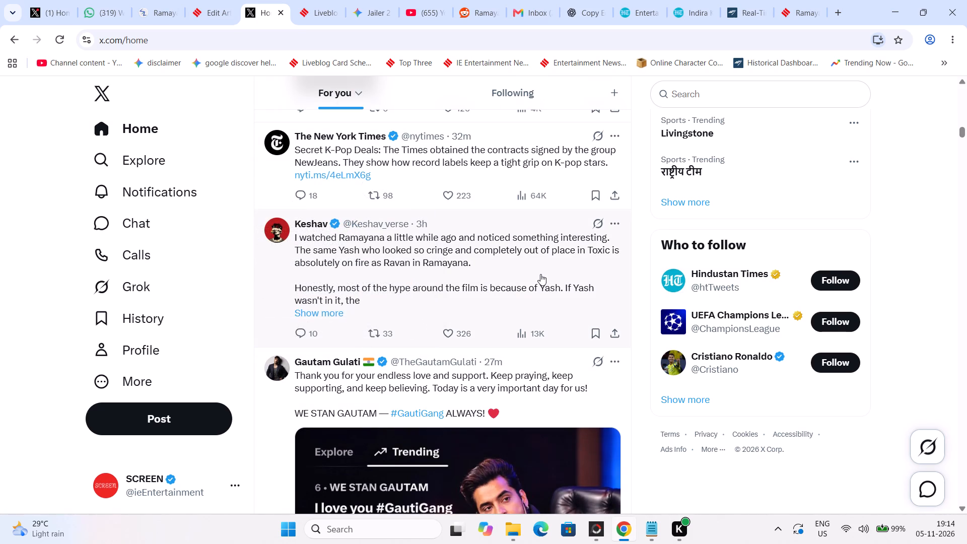
# Expand the post comparing Yash in Toxic with his Ravan in Ramayana and copy its full text with the handle.
pyautogui.click(329, 315)
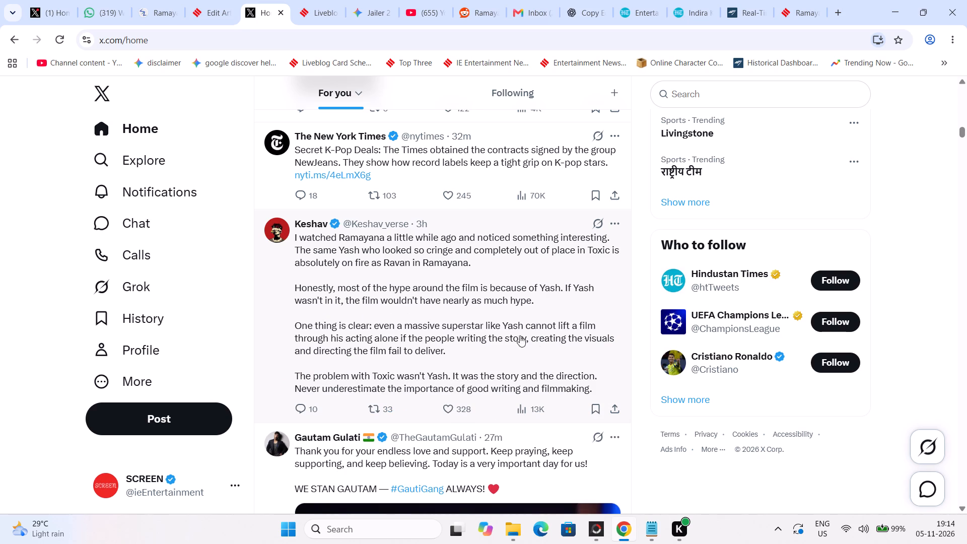
pyautogui.moveTo(615, 391); pyautogui.dragTo(347, 227)
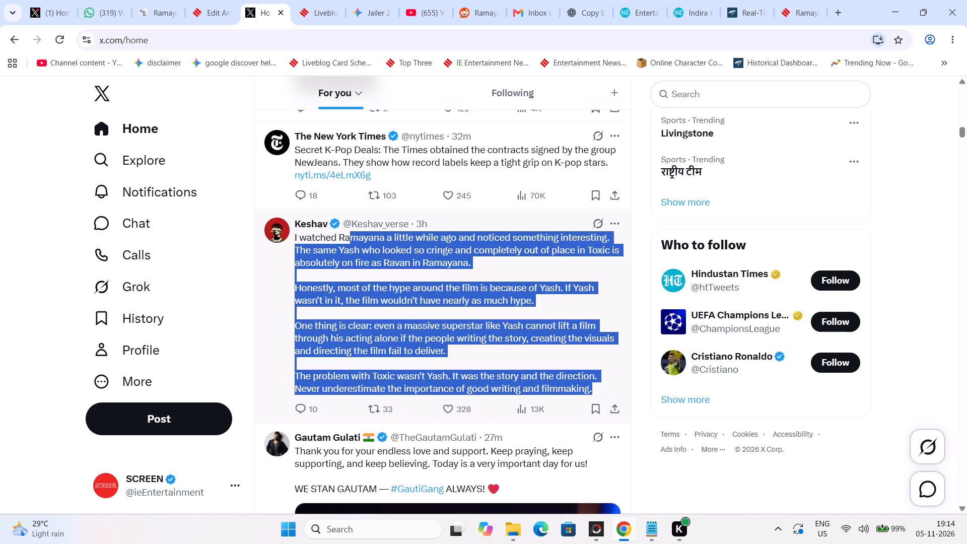
pyautogui.moveTo(347, 227); pyautogui.dragTo(344, 226)
pyautogui.rightClick(377, 223)
pyautogui.click(448, 369)
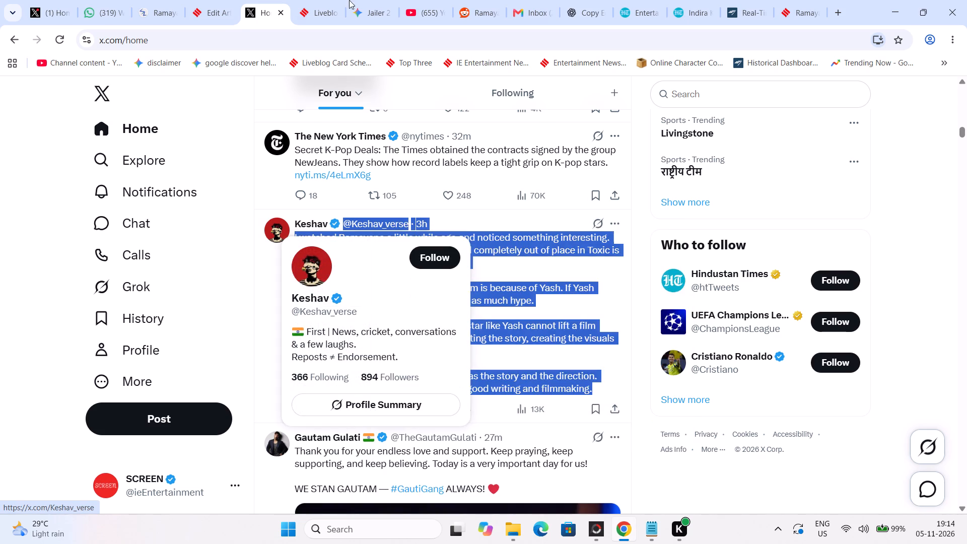
# In the liveblog card scheduler, set the new card's schedule time to 21:45.
pyautogui.click(331, 0)
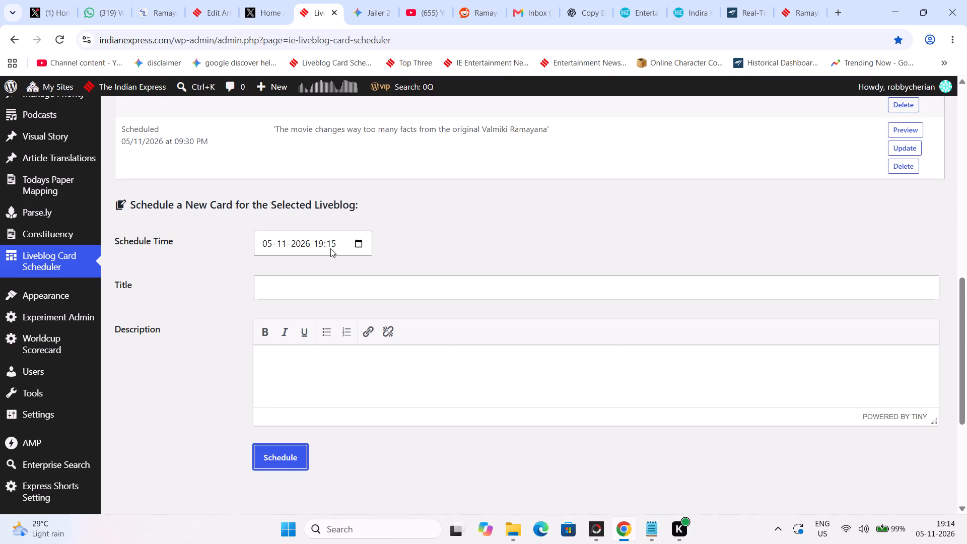
pyautogui.click(319, 248)
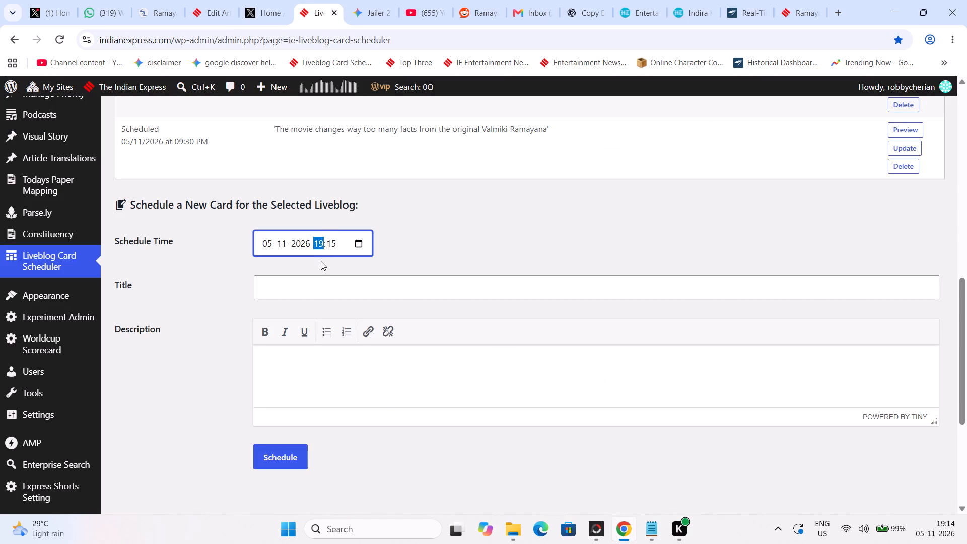
pyautogui.write('21')
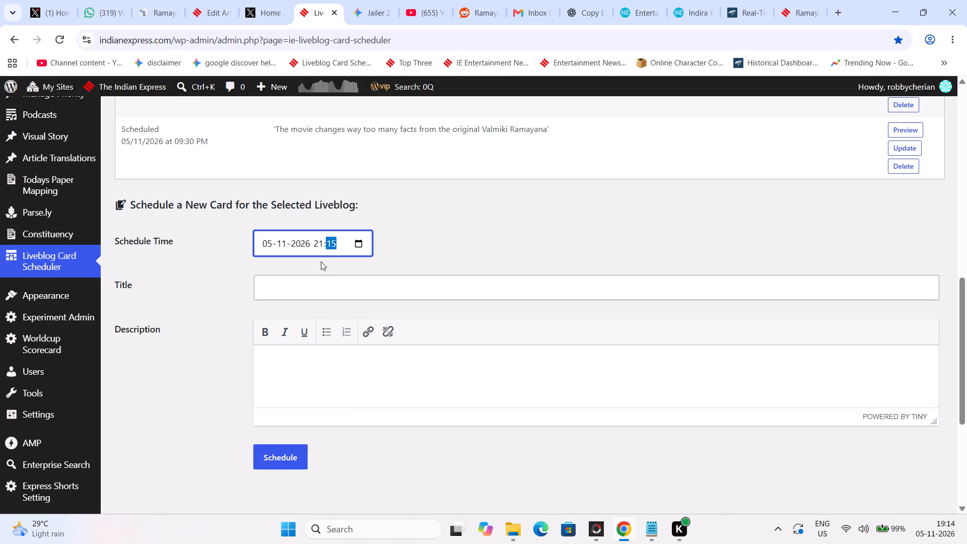
pyautogui.press('4')
pyautogui.press('5')
# Paste the copied post into the description and introduce it with the handle, "took to X to share," and an opening quotation mark.
pyautogui.click(304, 365)
pyautogui.rightClick(299, 361)
pyautogui.click(356, 241)
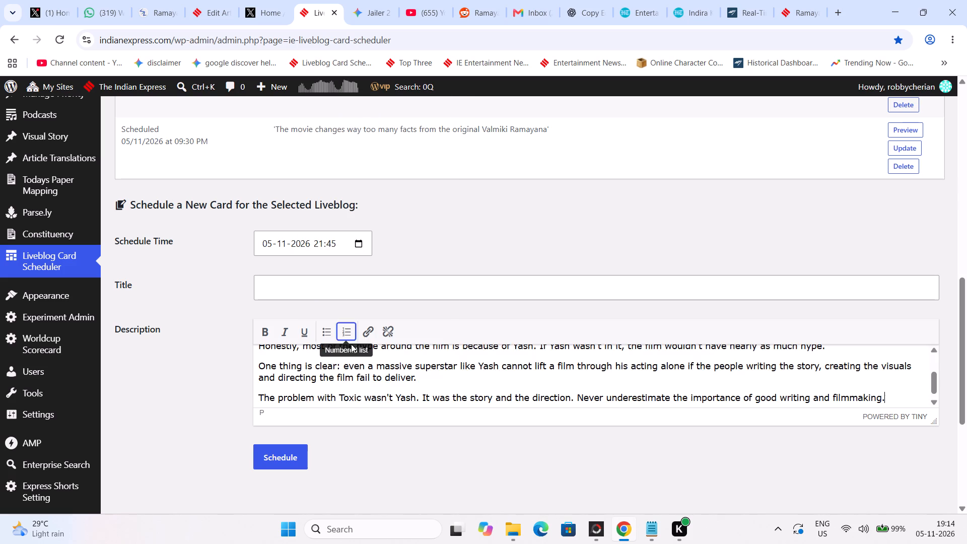
pyautogui.scroll(2, 344, 357)
pyautogui.moveTo(328, 355); pyautogui.dragTo(341, 355)
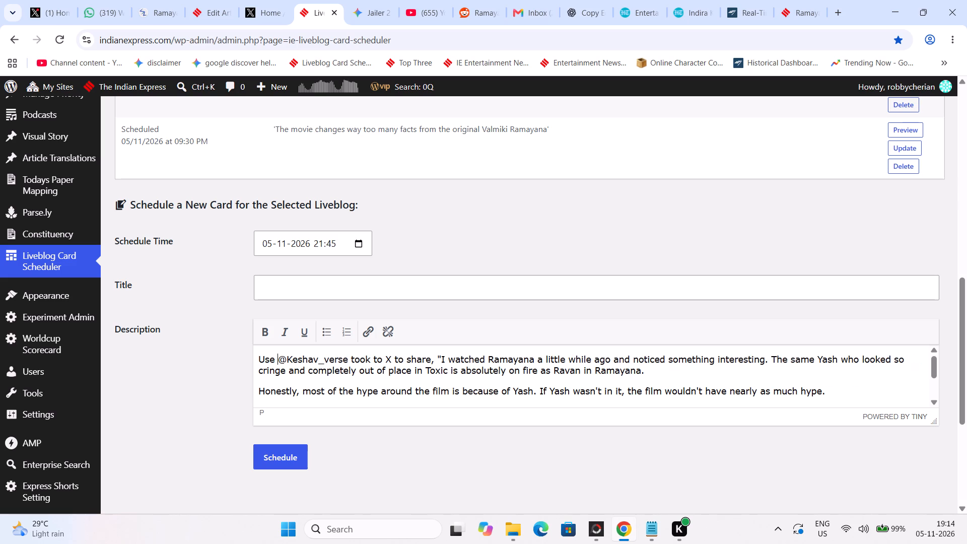
# Join the "Honestly, most of the hype" and "One thing is clear" paragraphs of the description onto the first paragraph.
pyautogui.press('Down')
pyautogui.press('Down')
pyautogui.press('Left')
pyautogui.press('Left')
pyautogui.press('Left')
pyautogui.press('BackSpace')
pyautogui.press('space')
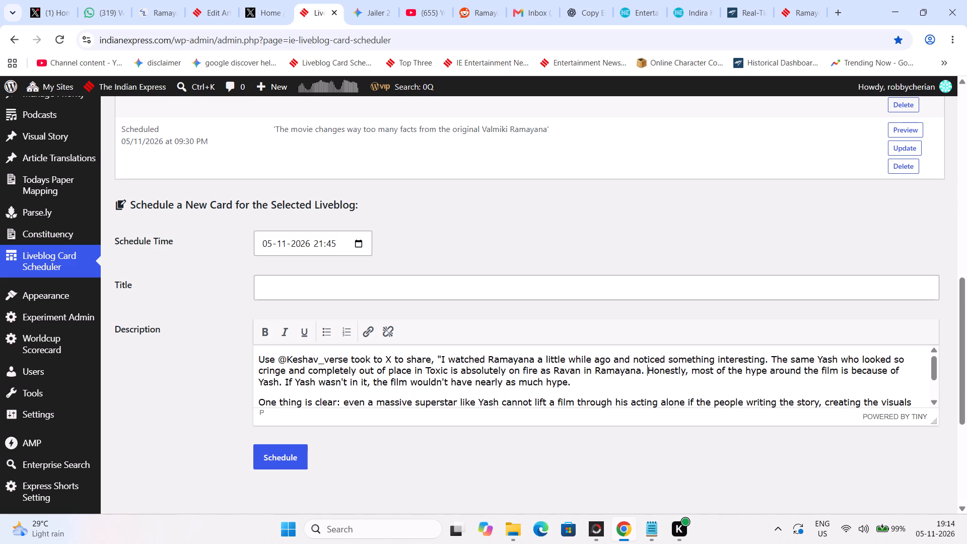
pyautogui.press('Down')
pyautogui.press('Delete')
pyautogui.press('space')
# Join the "The problem with Toxic" paragraph onto the first paragraph of the description and end the quote with a closing quotation mark.
pyautogui.press('Down')
pyautogui.press('Down')
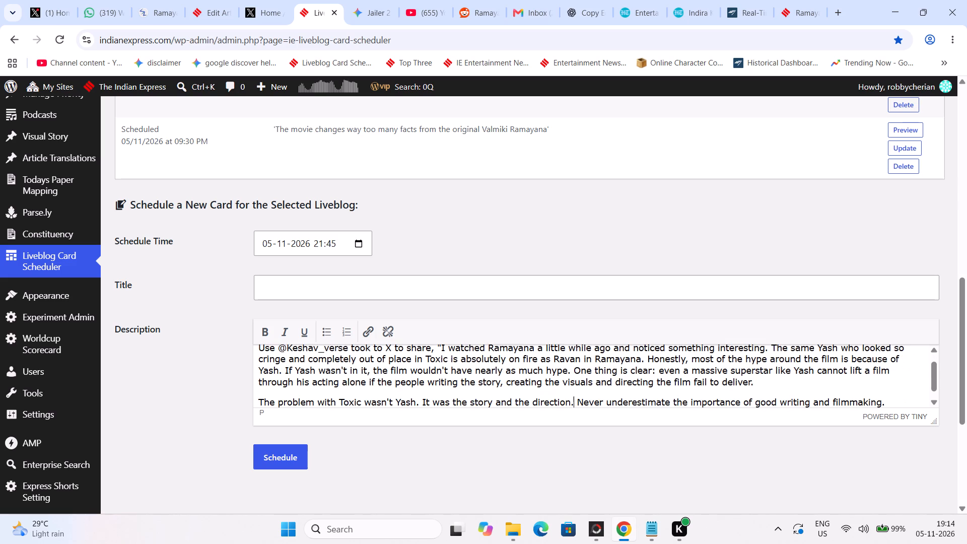
pyautogui.press('Left')
pyautogui.press('Left')
pyautogui.press('Up')
pyautogui.press('Right')
pyautogui.press('Down')
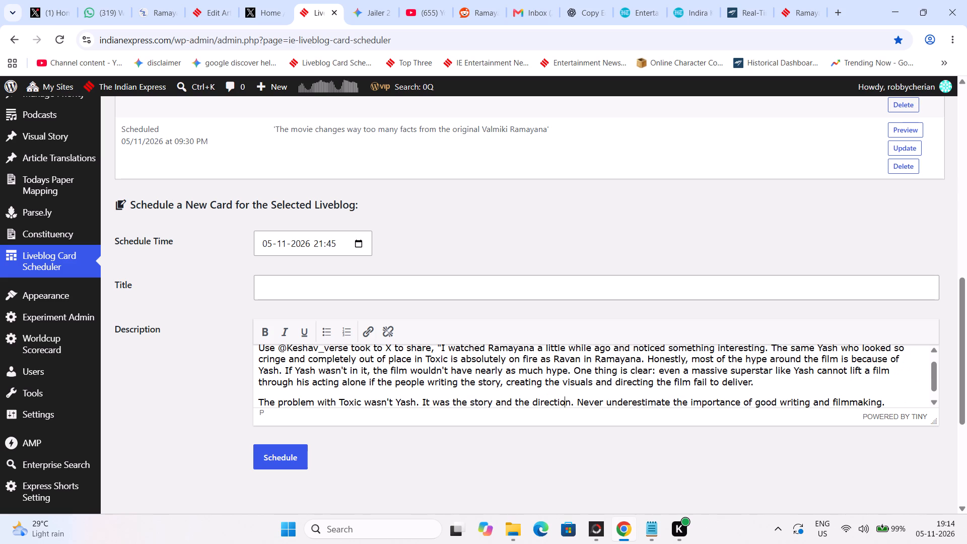
pyautogui.press('Up')
pyautogui.press('Right')
pyautogui.press('Right')
pyautogui.press('Right')
pyautogui.press('Right')
pyautogui.press('Right')
pyautogui.press('Right')
pyautogui.press('Right')
pyautogui.press('Right')
pyautogui.press('Right')
pyautogui.press('Right')
pyautogui.press('Right')
pyautogui.press('Right')
pyautogui.press('Right')
pyautogui.press('Right')
pyautogui.press('Right')
pyautogui.press('Right')
pyautogui.press('Right')
pyautogui.press('Right')
pyautogui.press('Right')
pyautogui.press('Right')
pyautogui.press('Right')
pyautogui.press('BackSpace')
pyautogui.press('space')
pyautogui.press('Down')
pyautogui.hotkey('shift', '"')
# Title the card 'Yash is absolutely on fire as Ravan in Ramayana' in single quotes, reusing the matching wording from the description.
pyautogui.press('Up')
pyautogui.press('Up')
pyautogui.press('Up')
pyautogui.press('Up')
pyautogui.press('Up')
pyautogui.press('Up')
pyautogui.press('Up')
pyautogui.press('Up')
pyautogui.press('Up')
pyautogui.press('Up')
pyautogui.press('Up')
pyautogui.press('Up')
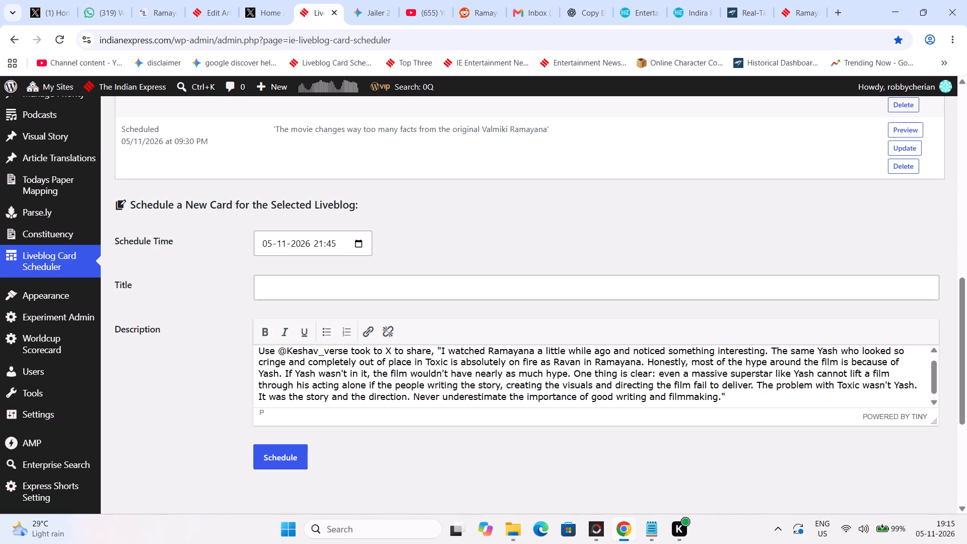
pyautogui.moveTo(639, 361); pyautogui.dragTo(454, 359)
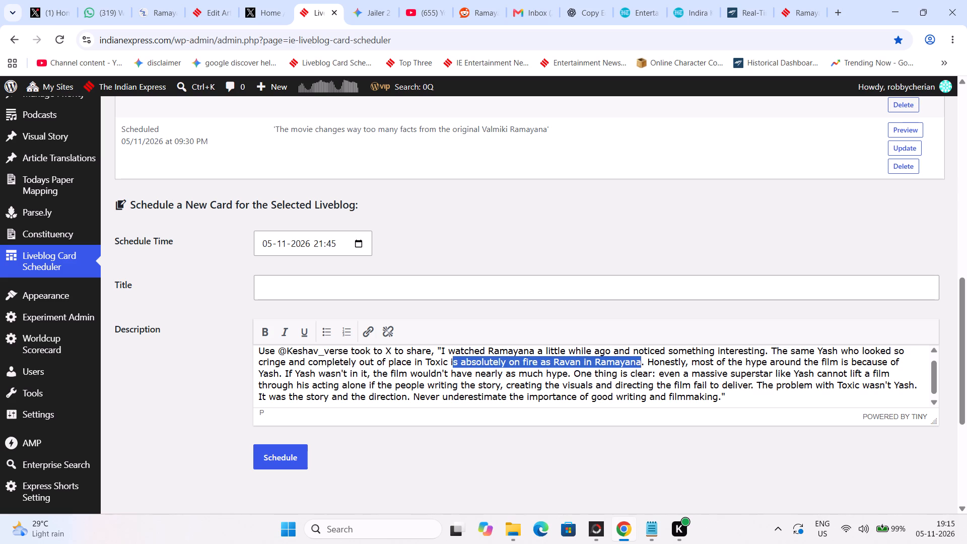
pyautogui.moveTo(454, 359); pyautogui.dragTo(451, 360)
pyautogui.hotkey('ctrl', 'c')
pyautogui.click(310, 293)
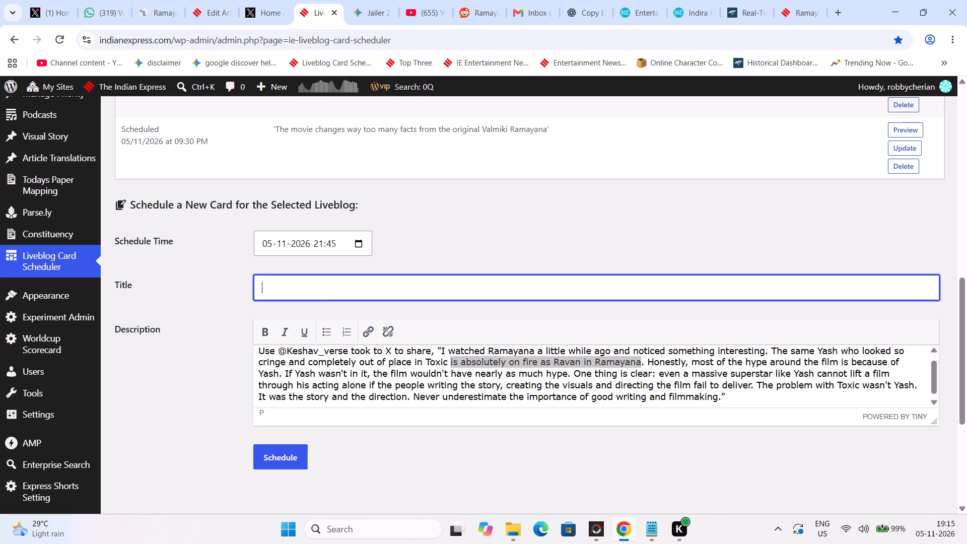
pyautogui.hotkey('ctrl', 'v')
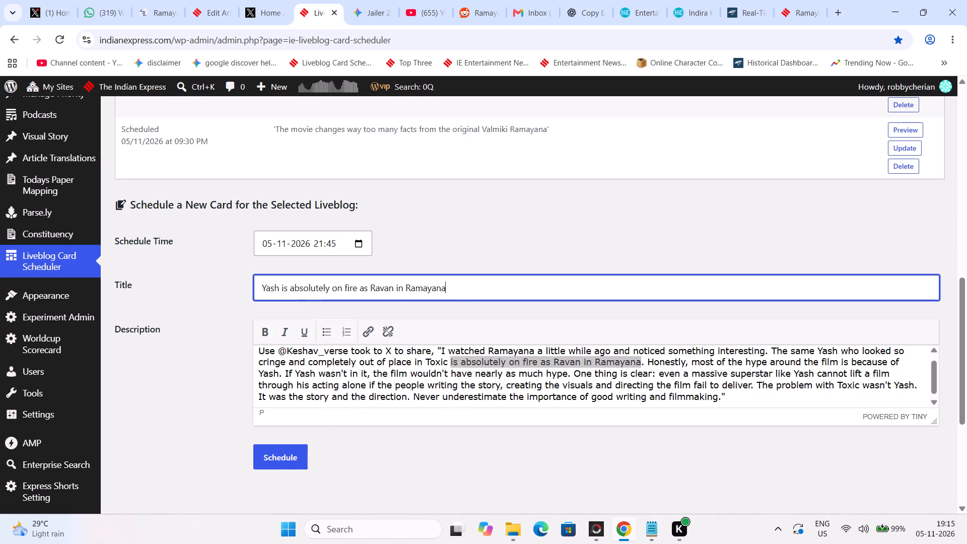
pyautogui.press("'")
pyautogui.press('Up')
pyautogui.press("'")
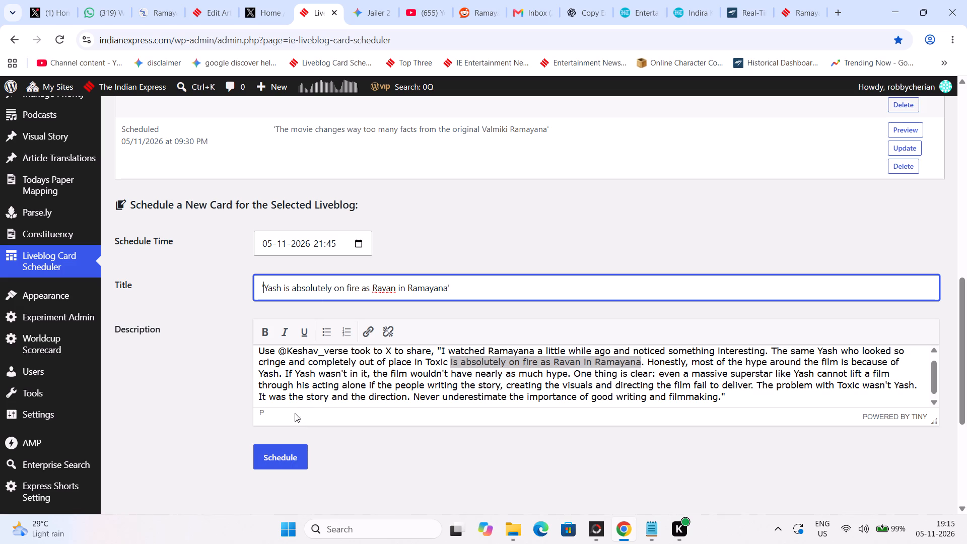
# Correct "Use" to "User" at the start of the description and schedule the 21:45 card.
pyautogui.click(275, 351)
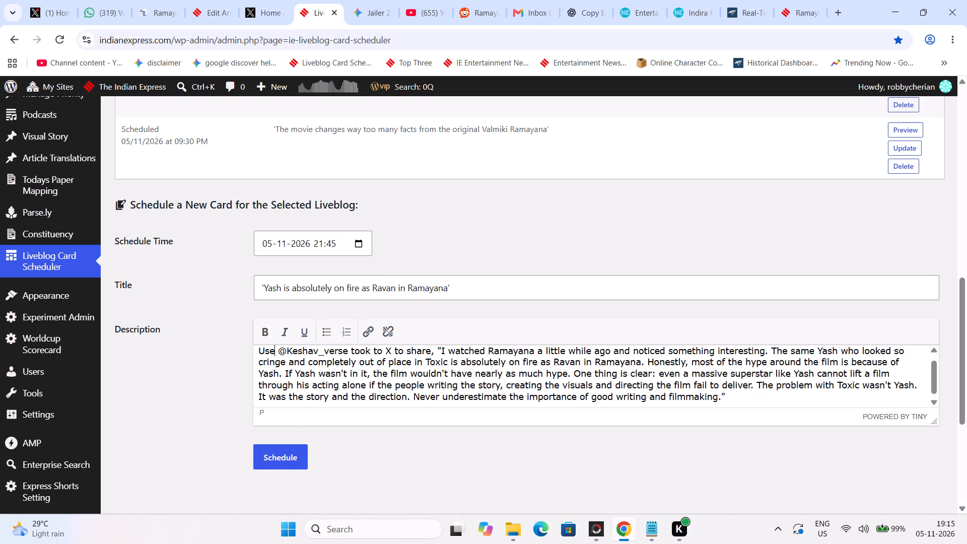
pyautogui.press('r')
pyautogui.click(281, 452)
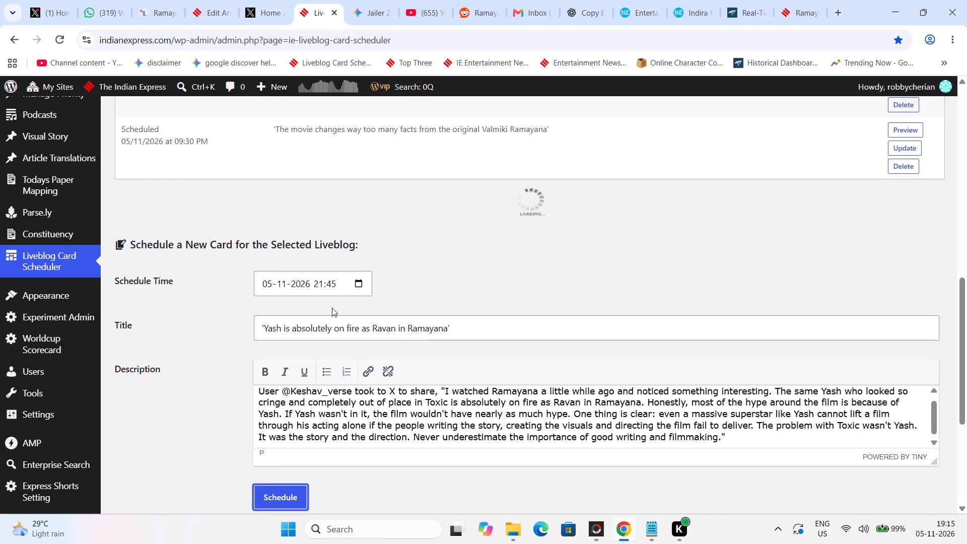
# Set the next card's schedule time to 22:00.
pyautogui.click(319, 287)
pyautogui.write('22')
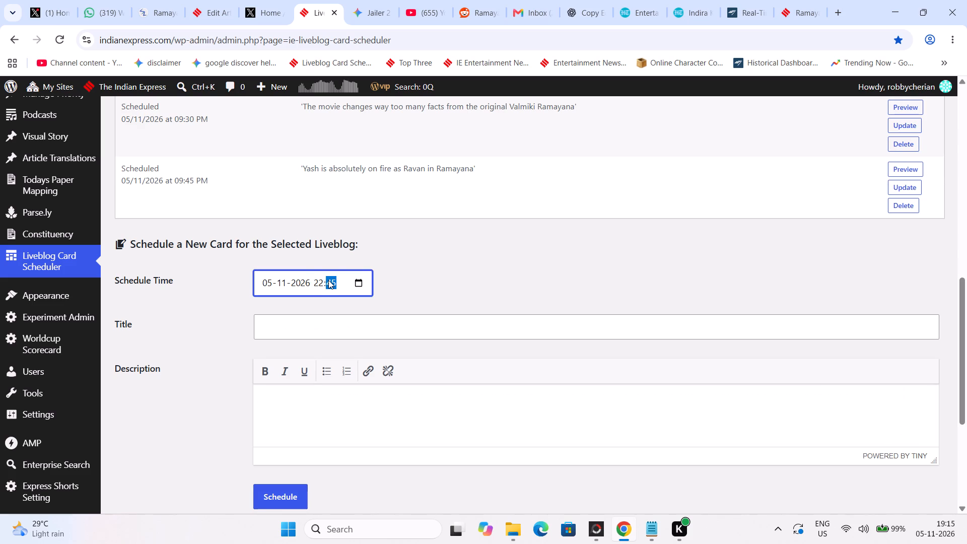
pyautogui.press('0')
pyautogui.press('0')
# In the X feed, find the Nepal viewer's Ramayana post and copy from the handle through "ate the role of #Ravan completely".
pyautogui.click(277, 0)
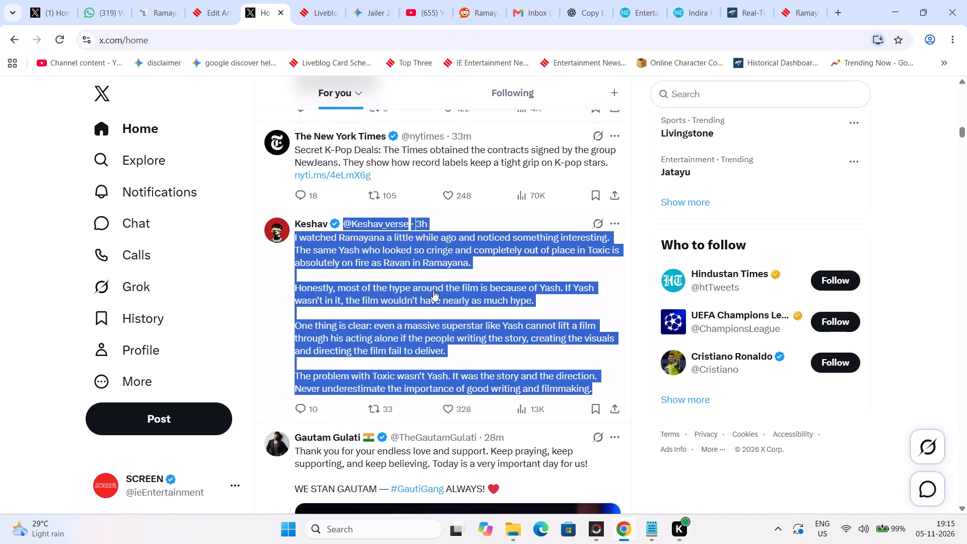
pyautogui.scroll(-8, 431, 286)
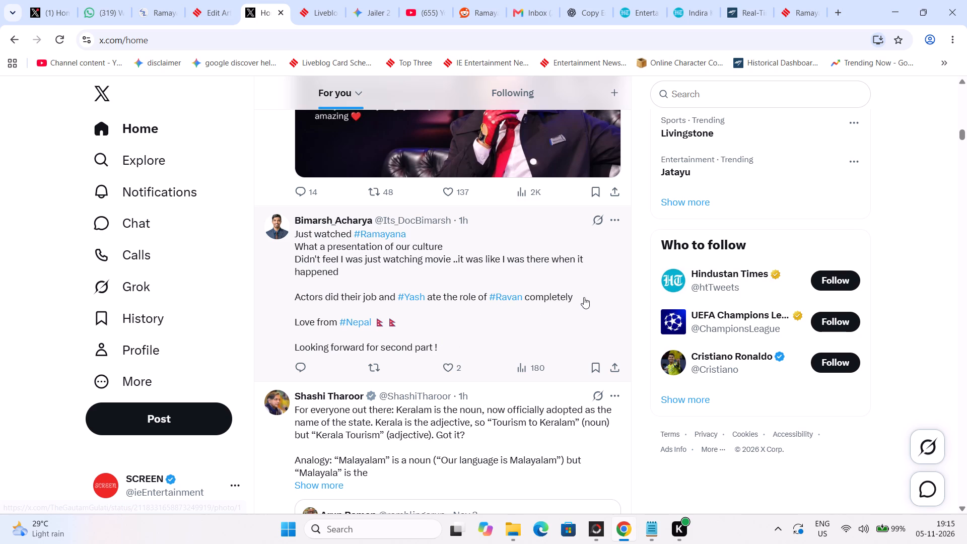
pyautogui.moveTo(584, 297); pyautogui.dragTo(378, 222)
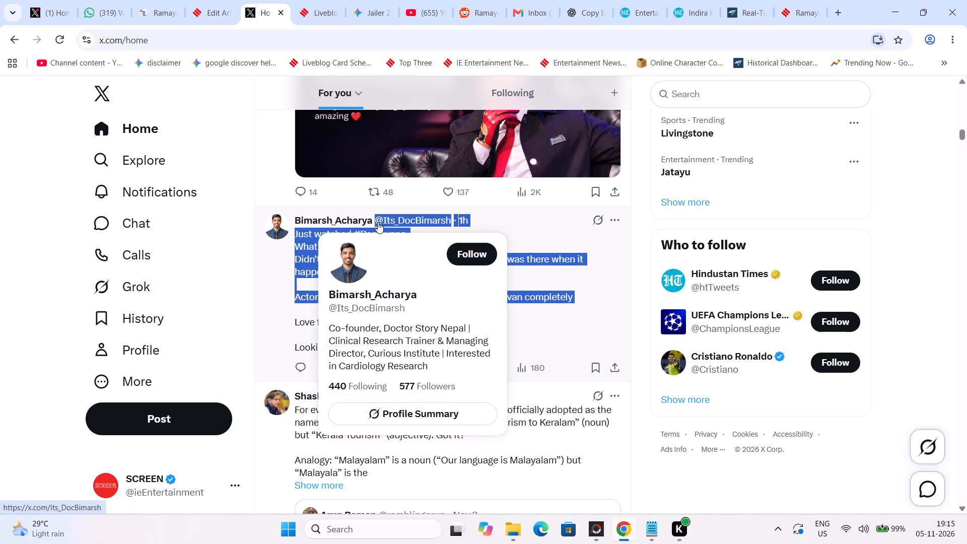
pyautogui.hotkey('ctrl', 'c')
# Paste the copied post into the card scheduler's description and introduce it with "User", the handle, "'s post on X read," and an opening quotation mark.
pyautogui.click(323, 0)
pyautogui.click(322, 382)
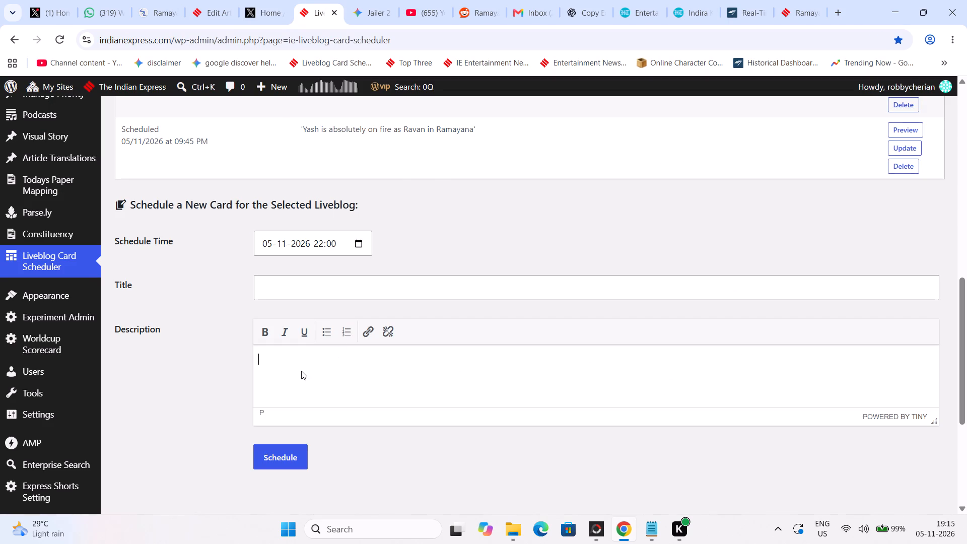
pyautogui.rightClick(282, 358)
pyautogui.click(370, 236)
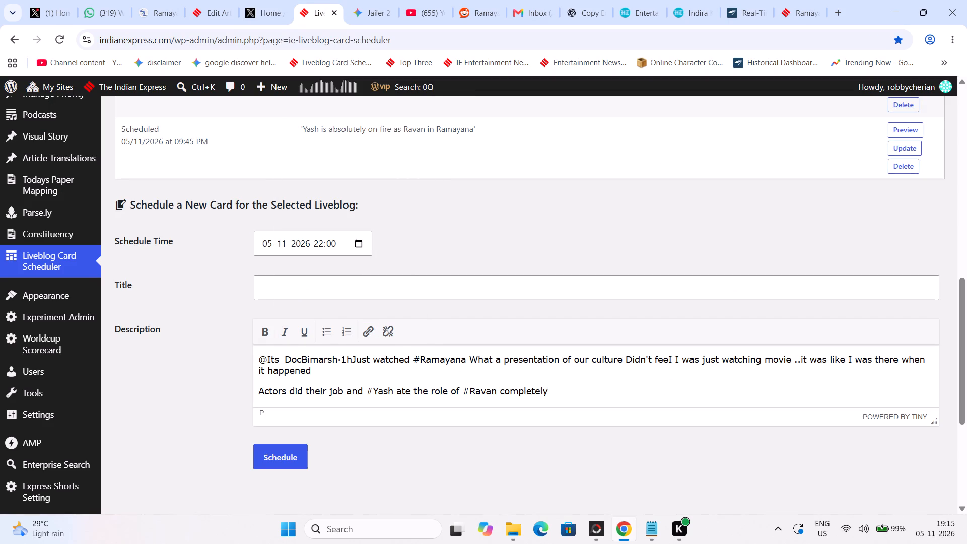
pyautogui.moveTo(337, 359); pyautogui.dragTo(353, 358)
pyautogui.write("'s pst")
pyautogui.press('BackSpace')
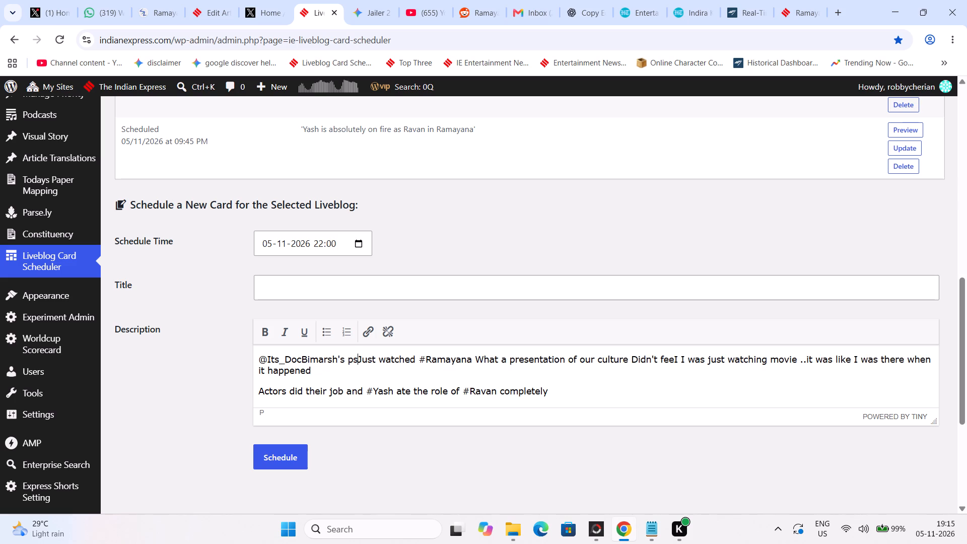
pyautogui.press('BackSpace')
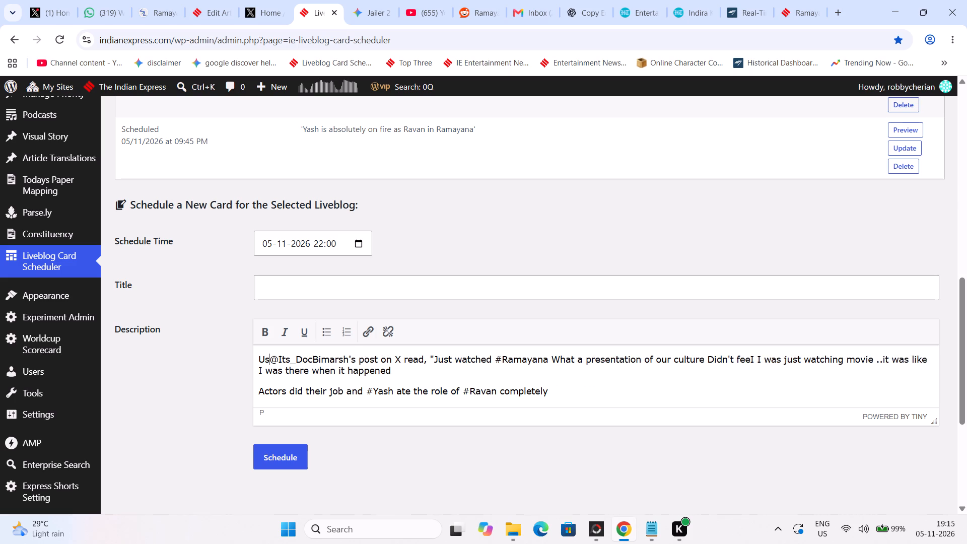
# Join the "Actors did their job" paragraph onto the first with a period, and end the quote with a period and closing quotation mark.
pyautogui.press('Right')
pyautogui.press('Right')
pyautogui.press('Right')
pyautogui.press('Right')
pyautogui.press('Right')
pyautogui.press('Right')
pyautogui.press('Right')
pyautogui.press('Right')
pyautogui.press('Right')
pyautogui.press('Right')
pyautogui.press('Right')
pyautogui.press('Right')
pyautogui.press('Right')
pyautogui.press('Right')
pyautogui.press('Right')
pyautogui.press('Right')
pyautogui.press('Right')
pyautogui.press('Right')
pyautogui.press('Right')
pyautogui.press('Right')
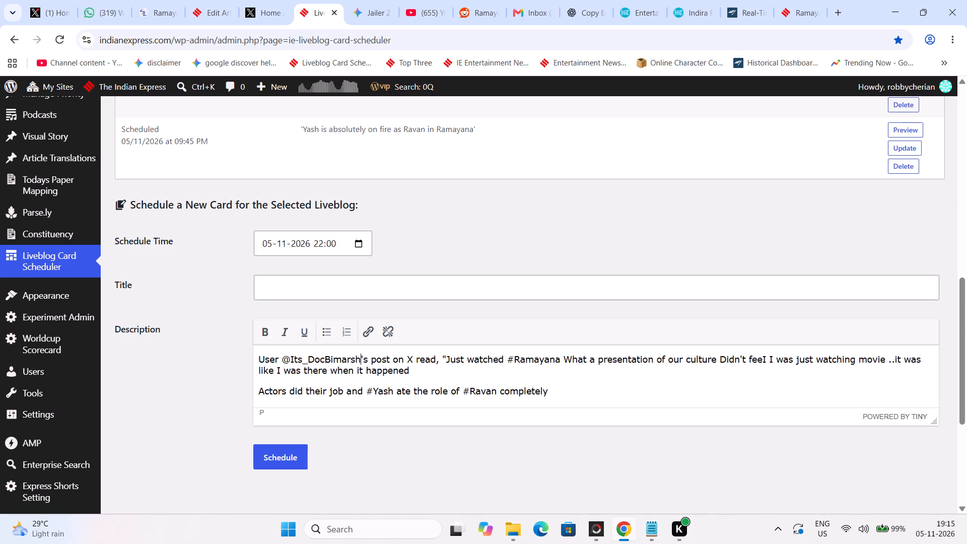
pyautogui.press('Down')
pyautogui.press('.')
pyautogui.press('Delete')
pyautogui.press('space')
pyautogui.press('Down')
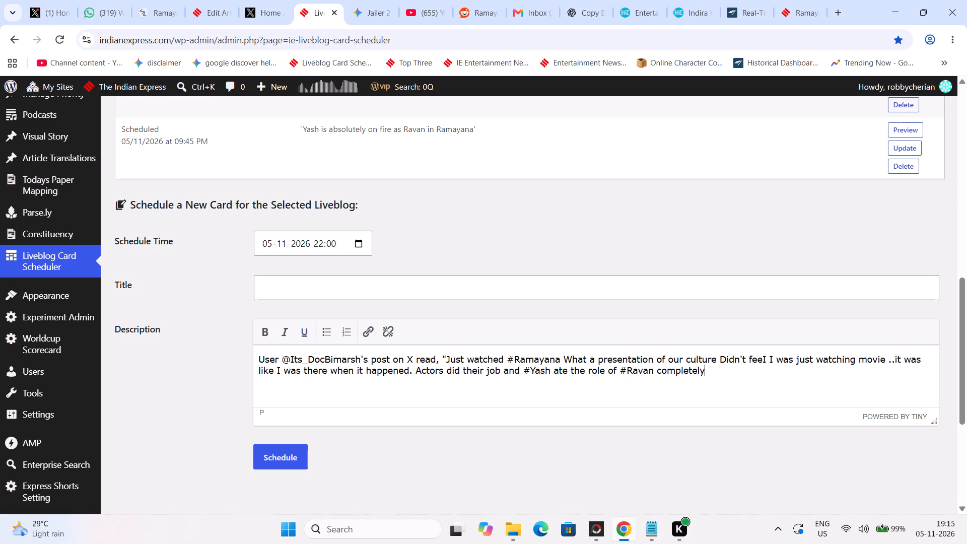
pyautogui.write('."')
# Title the card 'What a presentation of our culture' in single quotes, reusing that phrase from the description.
pyautogui.moveTo(718, 360); pyautogui.dragTo(563, 349)
pyautogui.hotkey('ctrl', 'c')
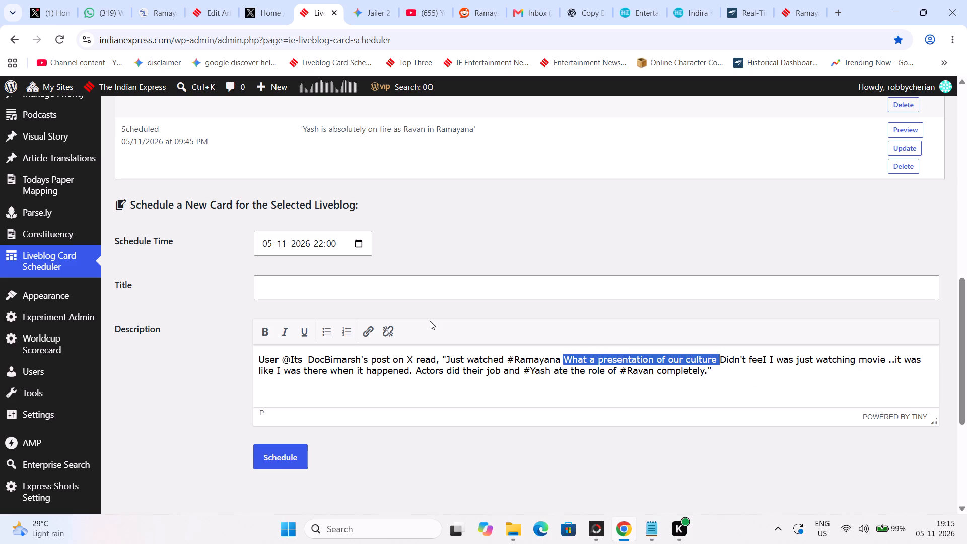
pyautogui.click(334, 301)
pyautogui.click(331, 290)
pyautogui.hotkey('ctrl', 'v')
pyautogui.press("'")
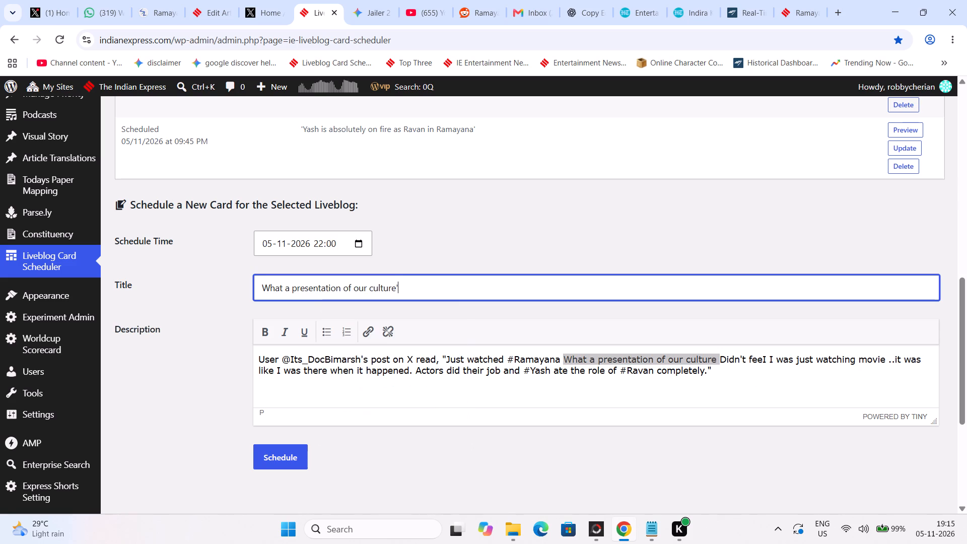
pyautogui.click(260, 279)
pyautogui.press("'")
# Schedule the 22:00 card for the Ramayana liveblog.
pyautogui.click(286, 457)
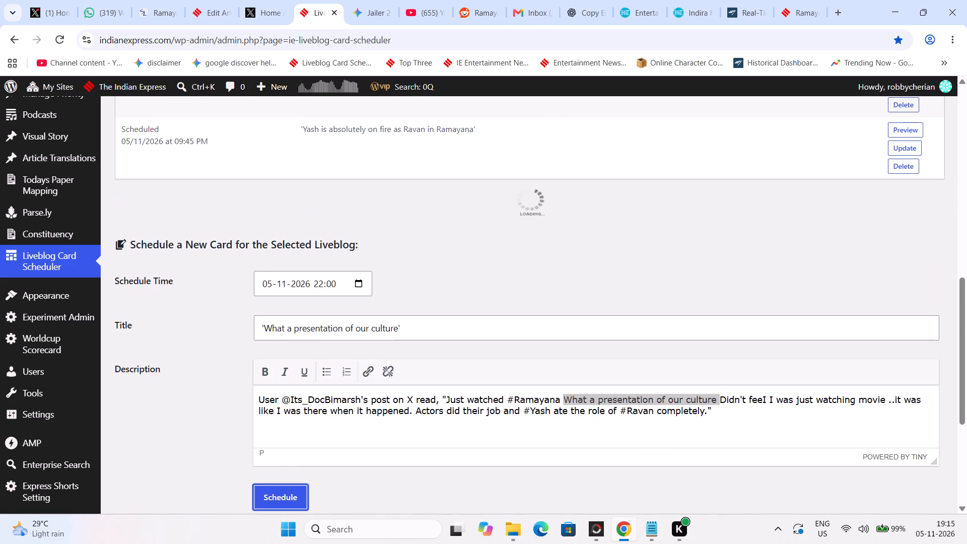
pyautogui.scroll(19, 288, 455)
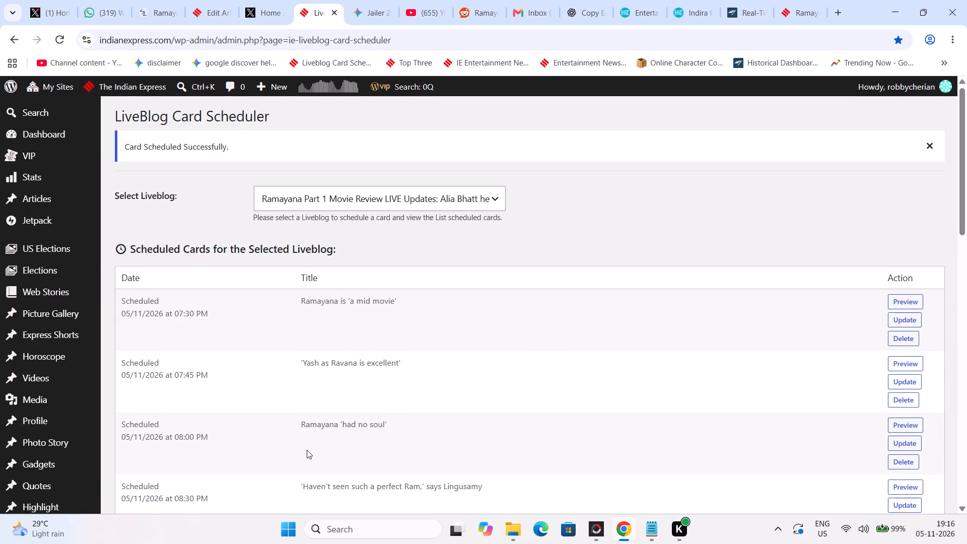
# Switch to the Chartbeat real-time dashboard and examine the entertainment section's article ranking by concurrents.
pyautogui.click(210, 0)
pyautogui.click(249, 0)
pyautogui.click(729, 2)
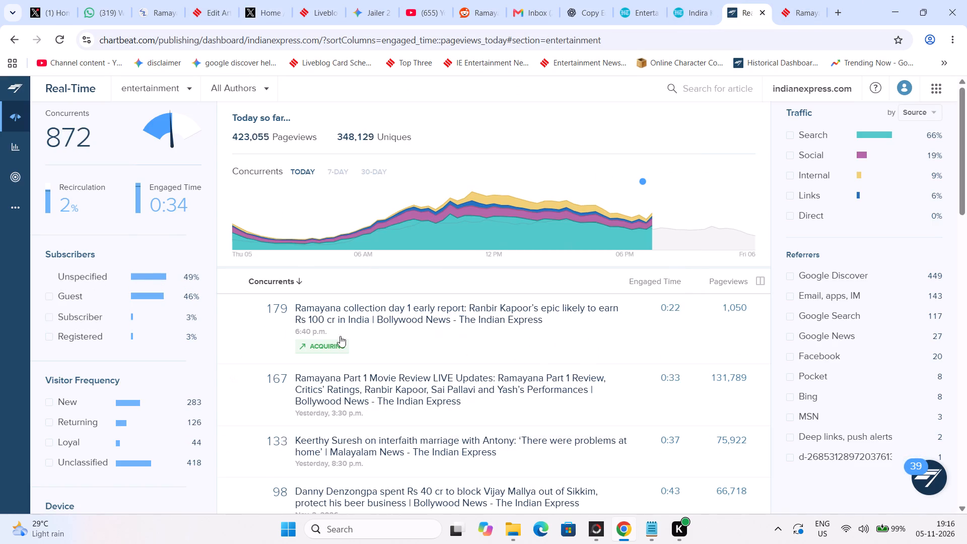
pyautogui.scroll(-3, 382, 400)
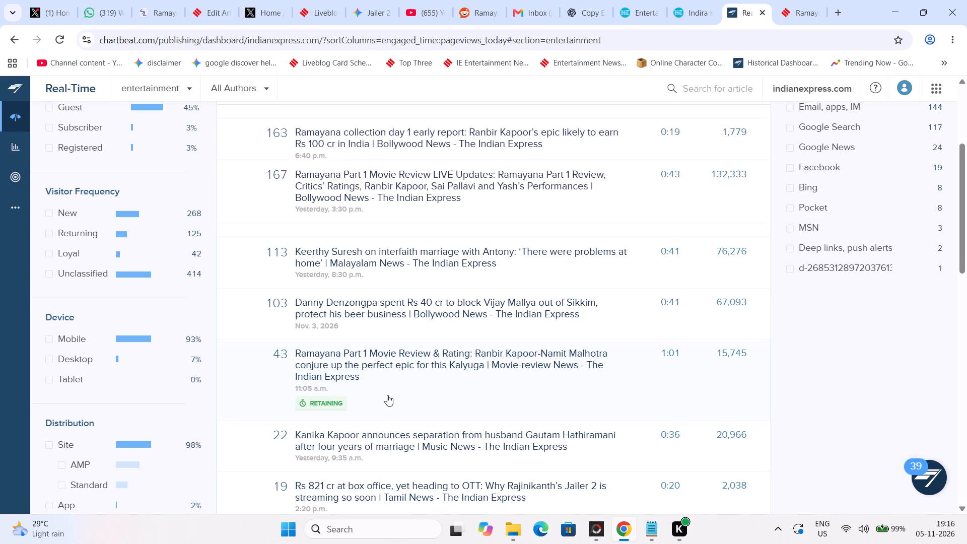
pyautogui.scroll(-3, 388, 393)
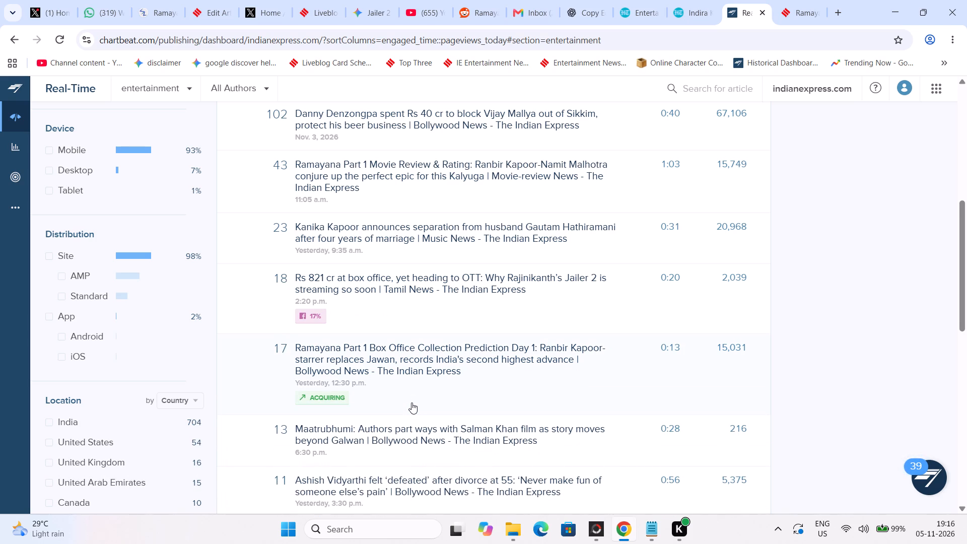
pyautogui.scroll(10, 419, 397)
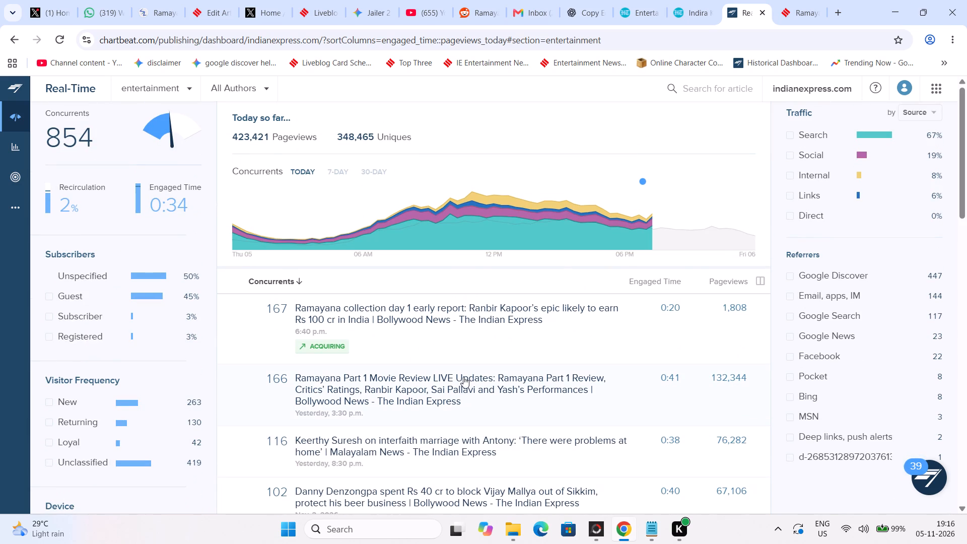
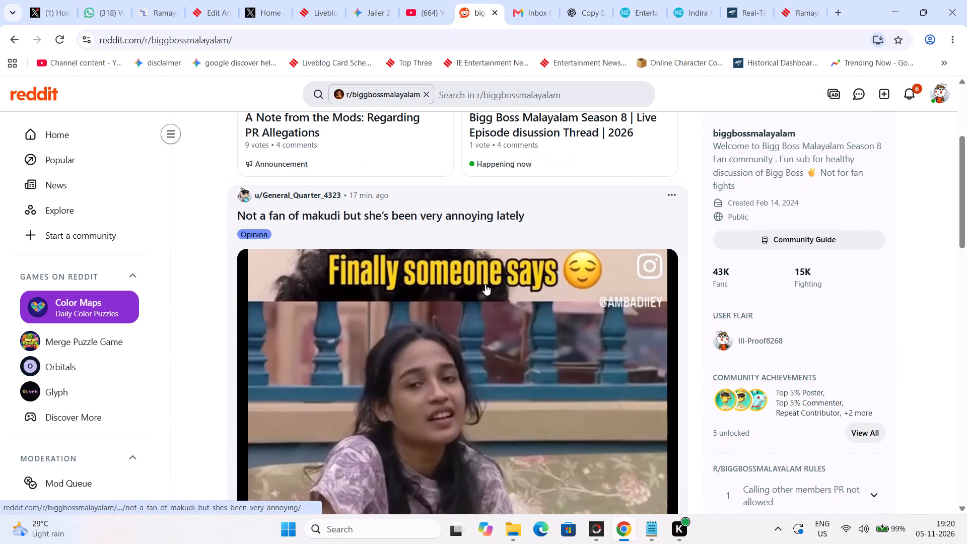
# Browse the recent posts in r/biggbossmalayalam for fan discussion and promos about Bigg Boss Malayalam Season 8.
pyautogui.scroll(-7, 485, 284)
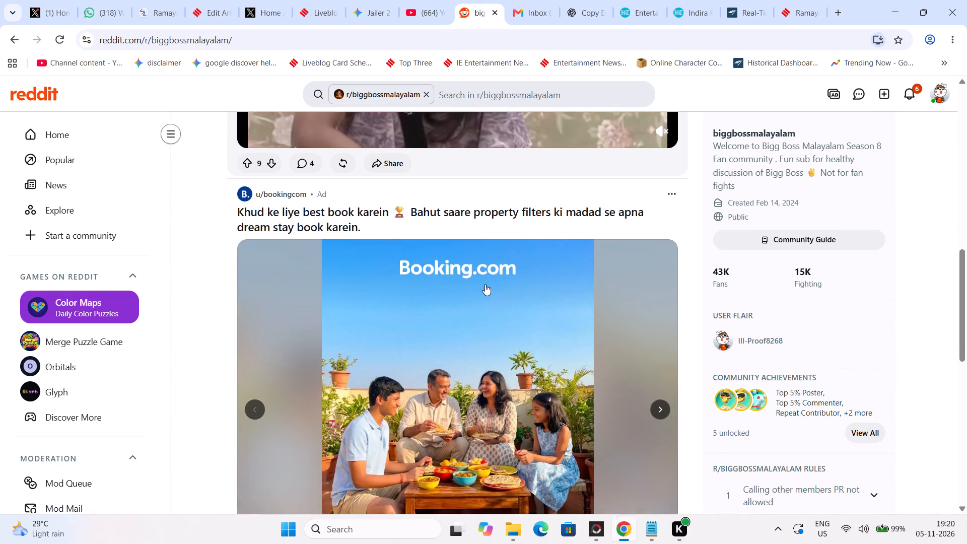
pyautogui.scroll(-9, 485, 284)
pyautogui.scroll(1, 485, 284)
pyautogui.scroll(-1, 485, 284)
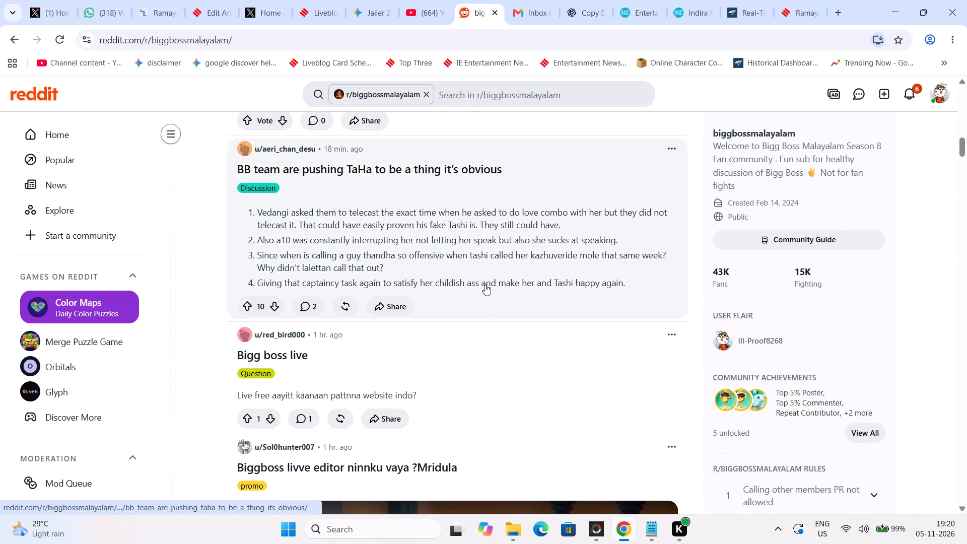
pyautogui.scroll(-2, 485, 284)
pyautogui.scroll(1, 485, 284)
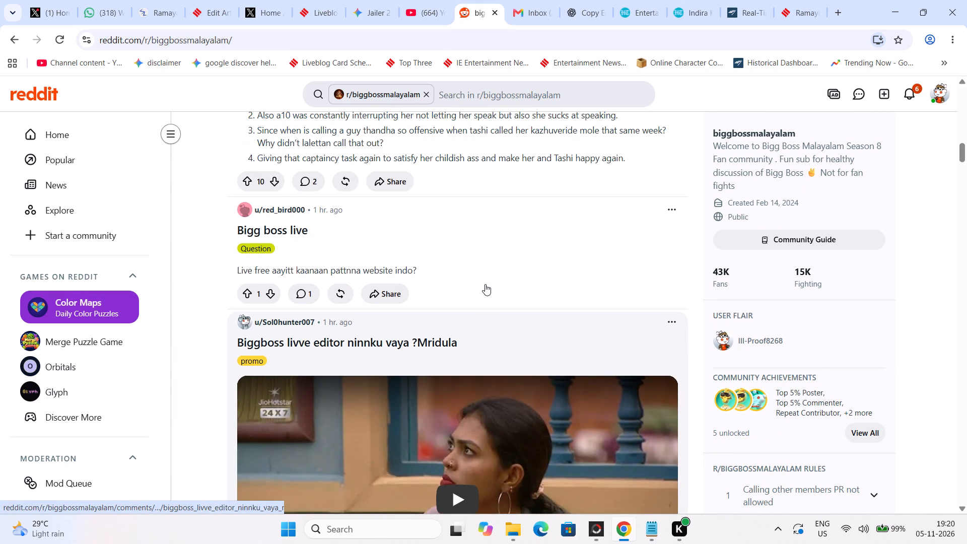
pyautogui.scroll(-1, 485, 284)
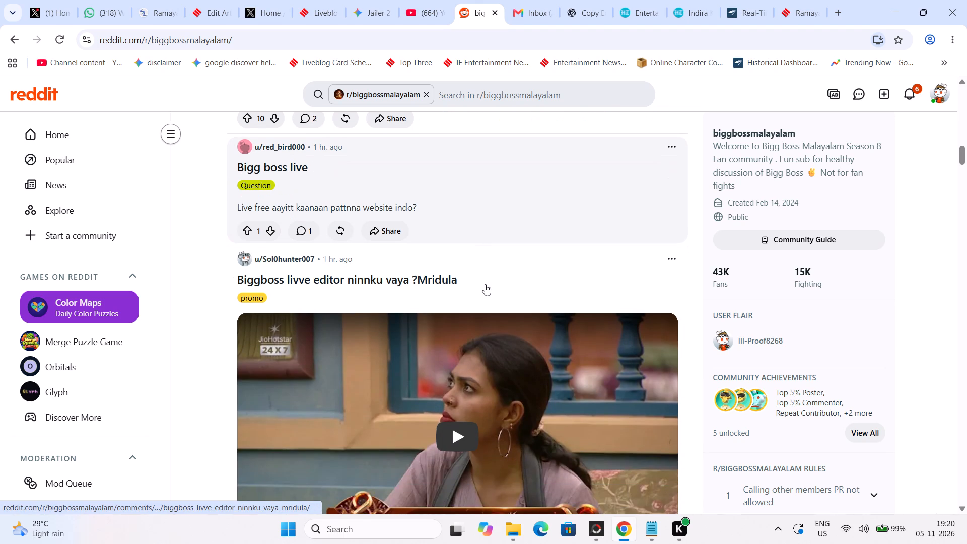
pyautogui.scroll(-17, 485, 284)
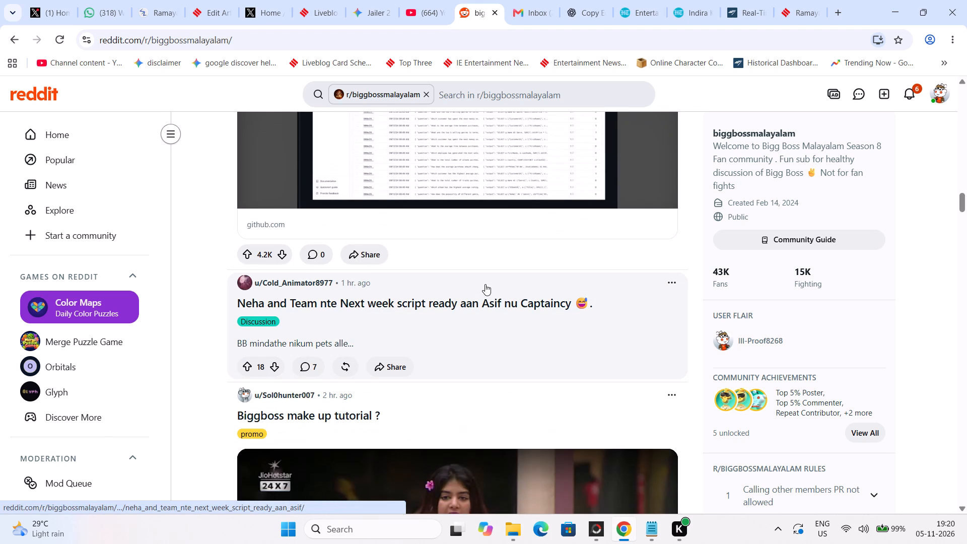
# Play the promo video in the "Biggboss make up tutorial ?" post and watch it through.
pyautogui.scroll(-4, 485, 284)
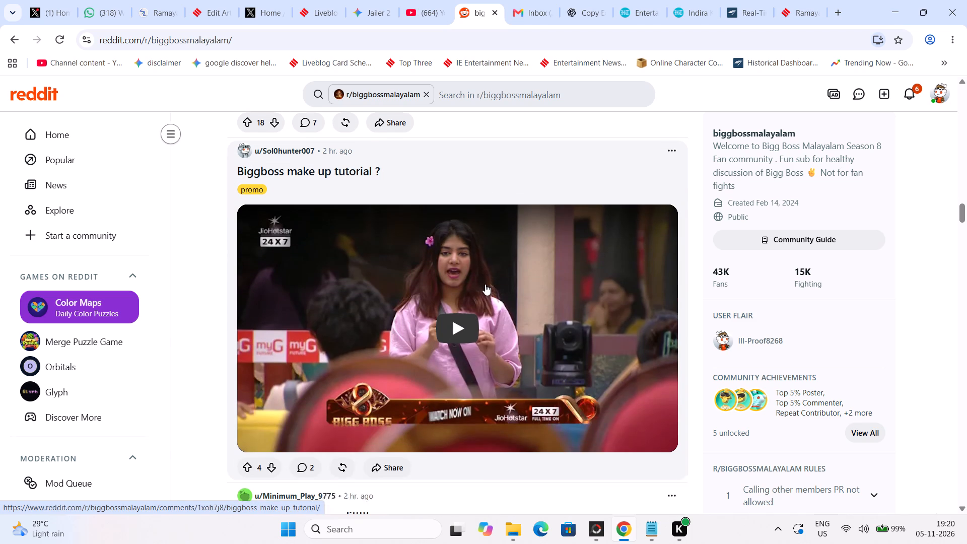
pyautogui.click(485, 284)
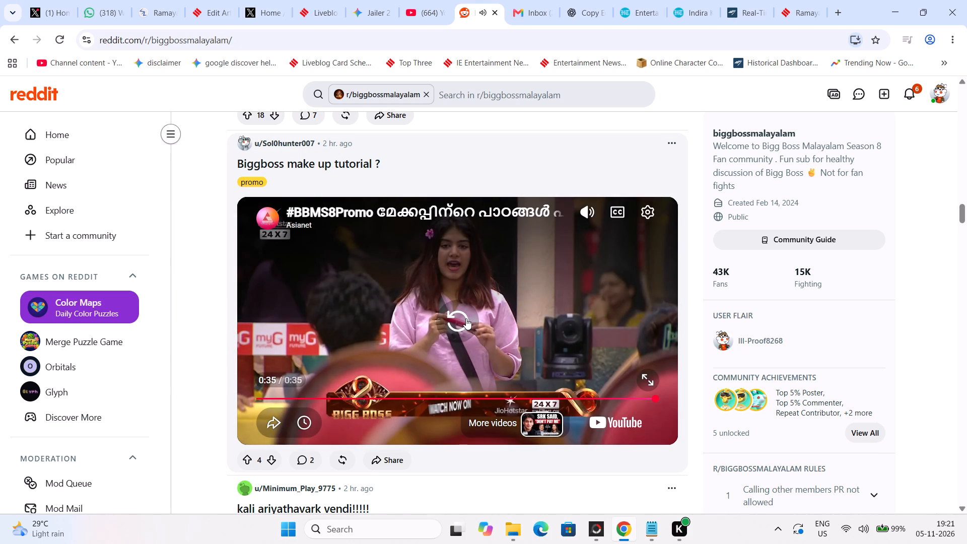
# Read the older r/biggbossmalayalam posts below the promo for fan opinions on the captaincy task, Neha and the wildcard contestants.
pyautogui.scroll(-5, 466, 319)
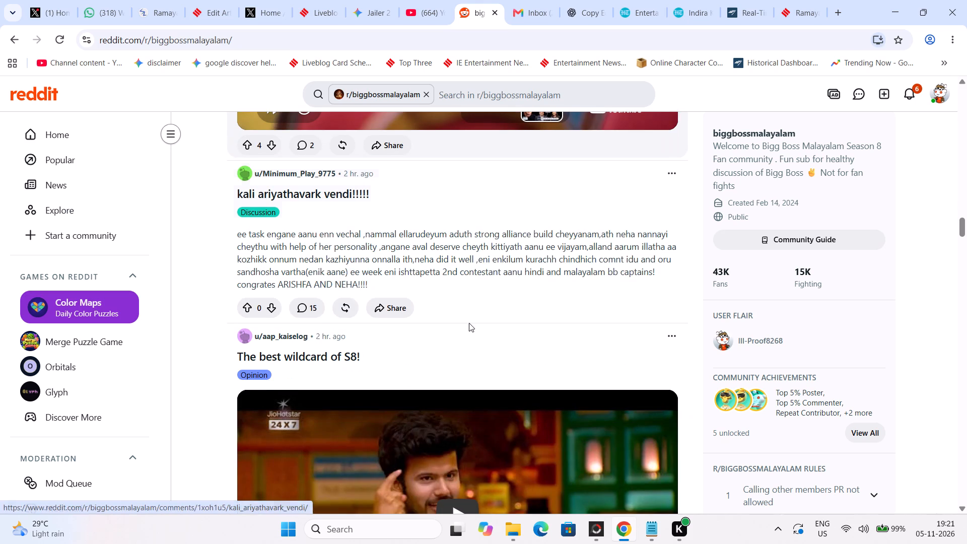
pyautogui.scroll(-3, 470, 330)
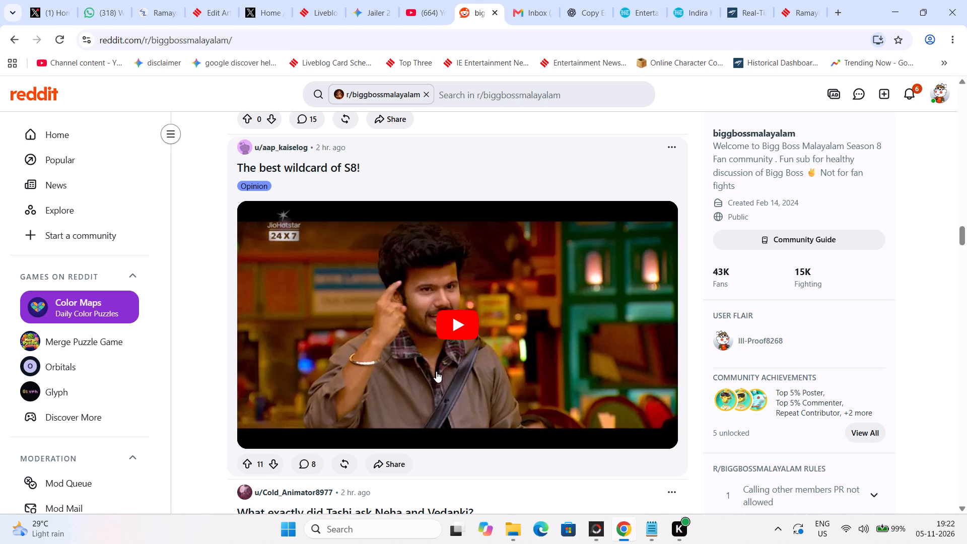
pyautogui.scroll(-3, 436, 371)
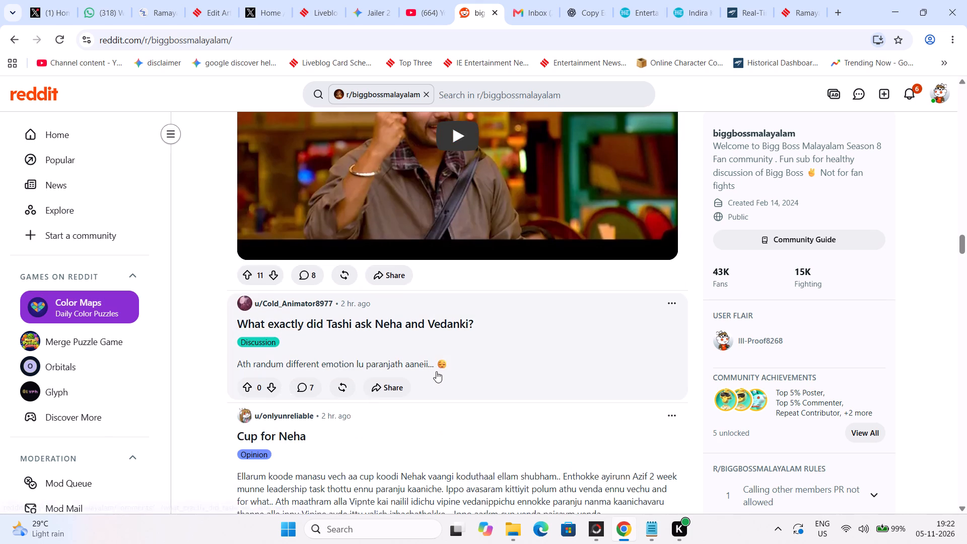
pyautogui.scroll(-6, 436, 371)
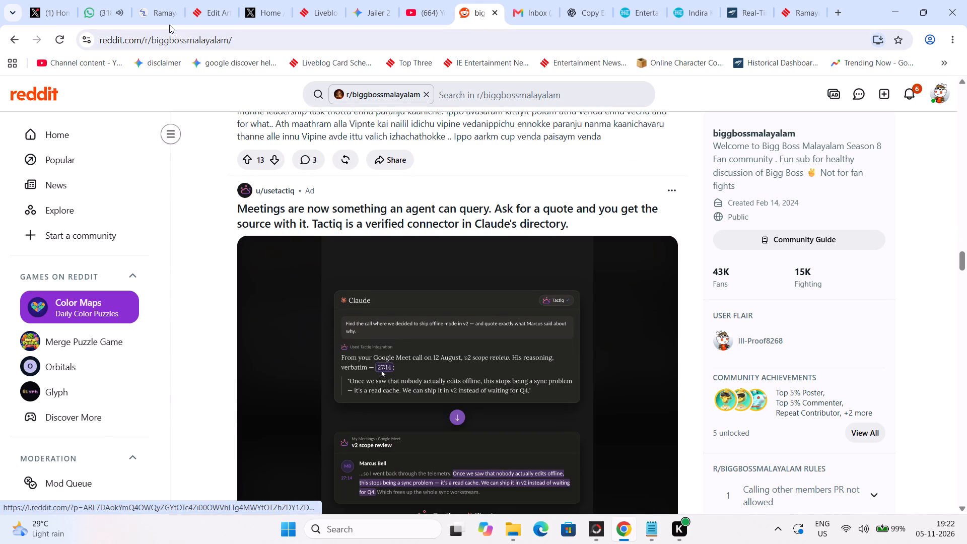
pyautogui.scroll(6, 196, 269)
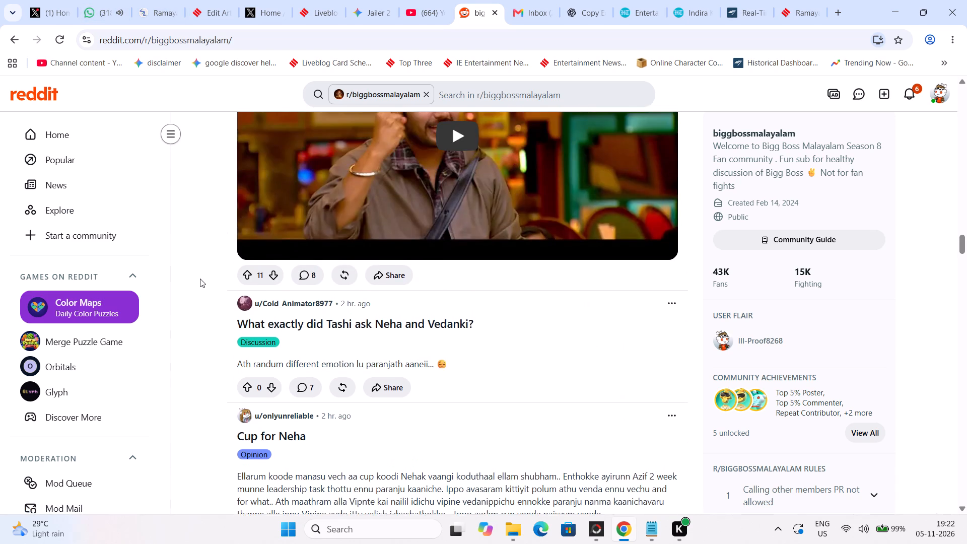
pyautogui.scroll(-3, 202, 279)
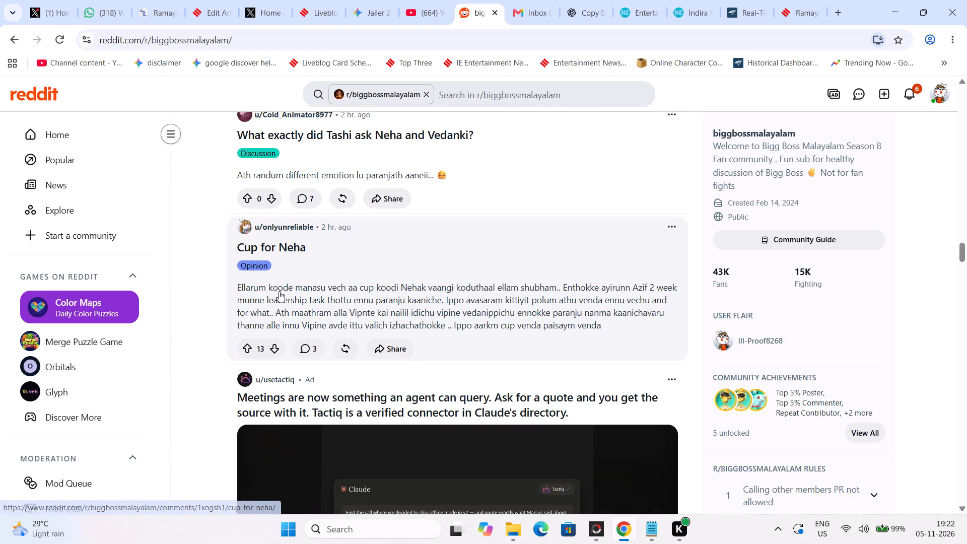
pyautogui.scroll(-8, 279, 291)
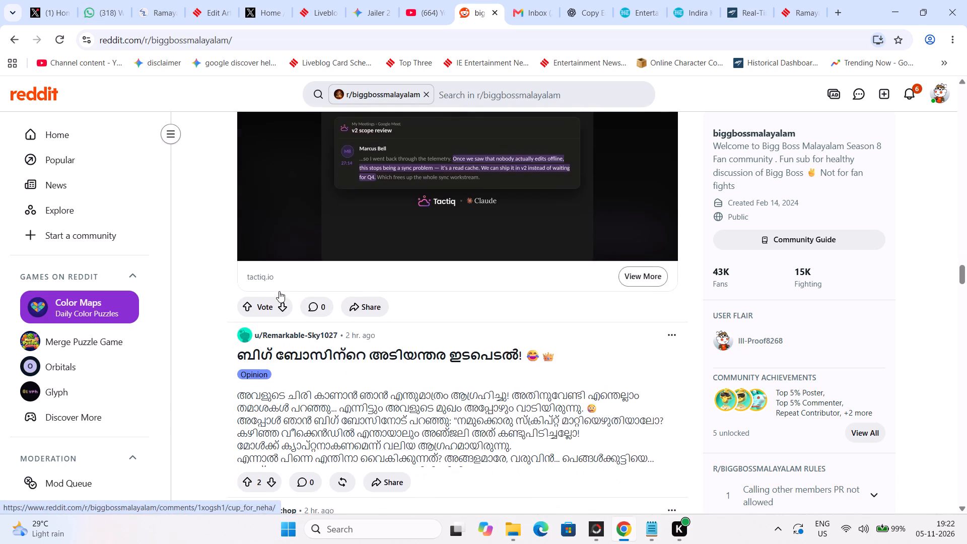
pyautogui.scroll(-5, 279, 291)
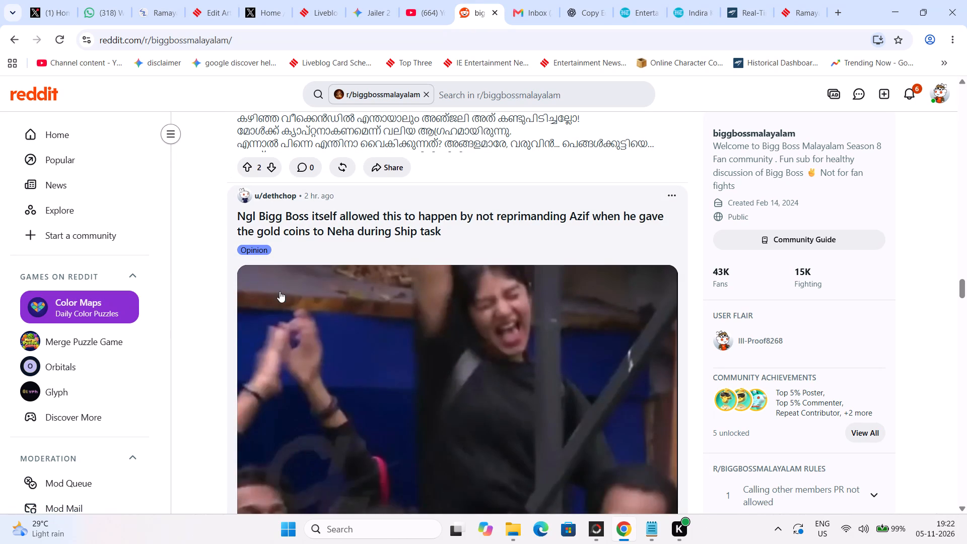
pyautogui.scroll(-6, 280, 291)
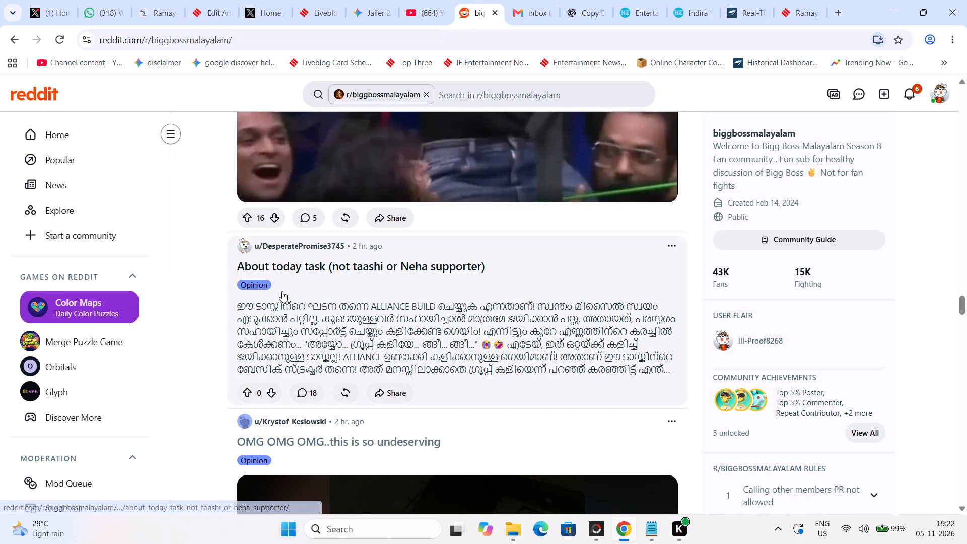
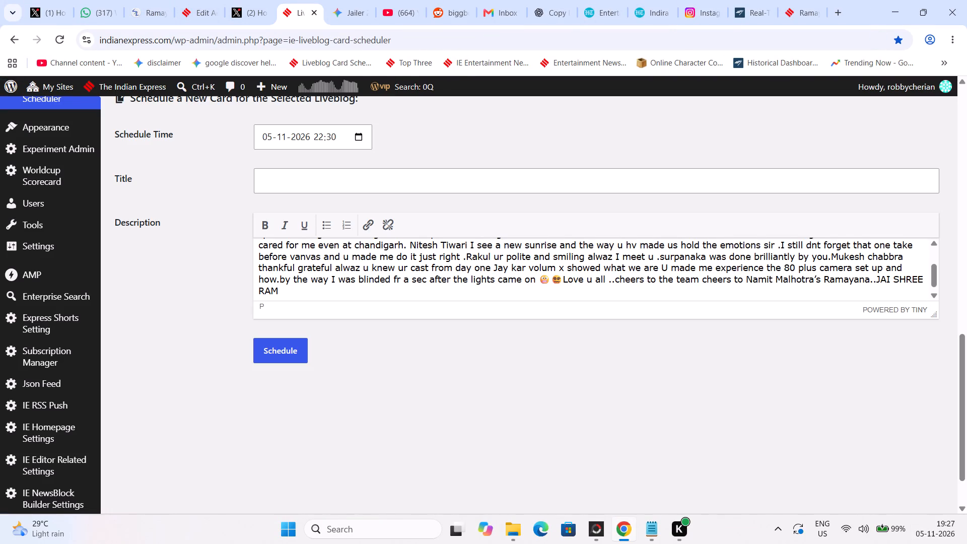
# Replace the two emojis after "after the lights came on" in the card description with a full stop.
pyautogui.moveTo(537, 279); pyautogui.dragTo(560, 280)
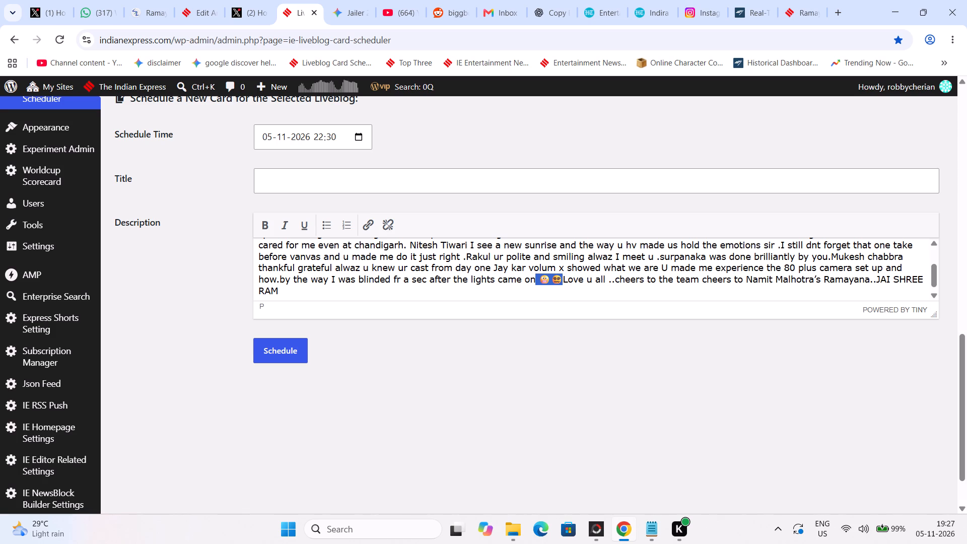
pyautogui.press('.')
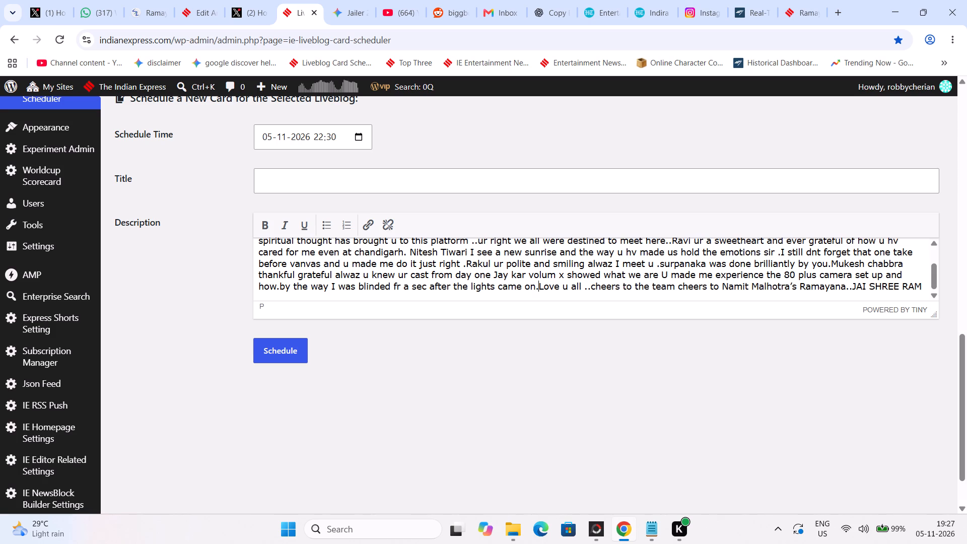
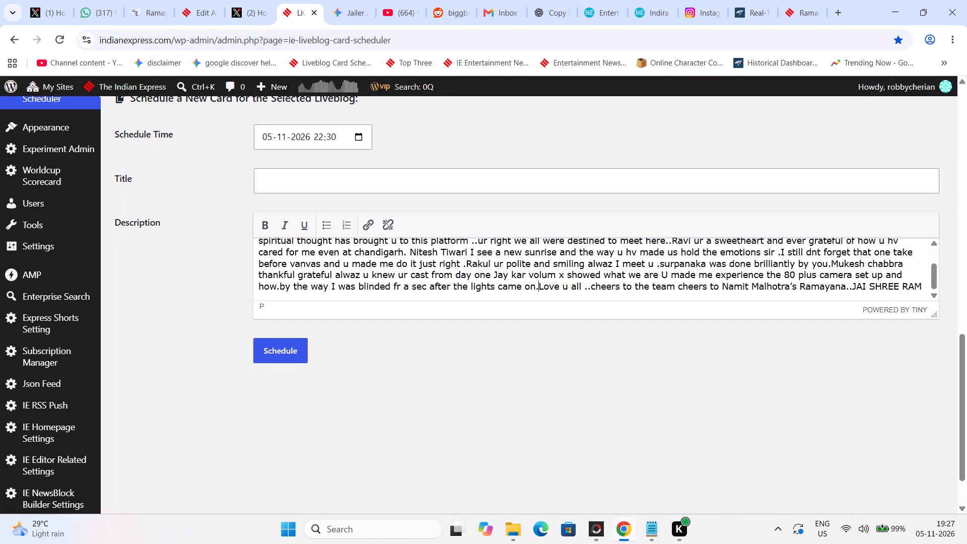
# Finish punctuating the description: add a space before "Love u all", a full stop after "JAI SHREE RAM", and double quotation marks around the whole note.
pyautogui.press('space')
pyautogui.scroll(-1, 589, 272)
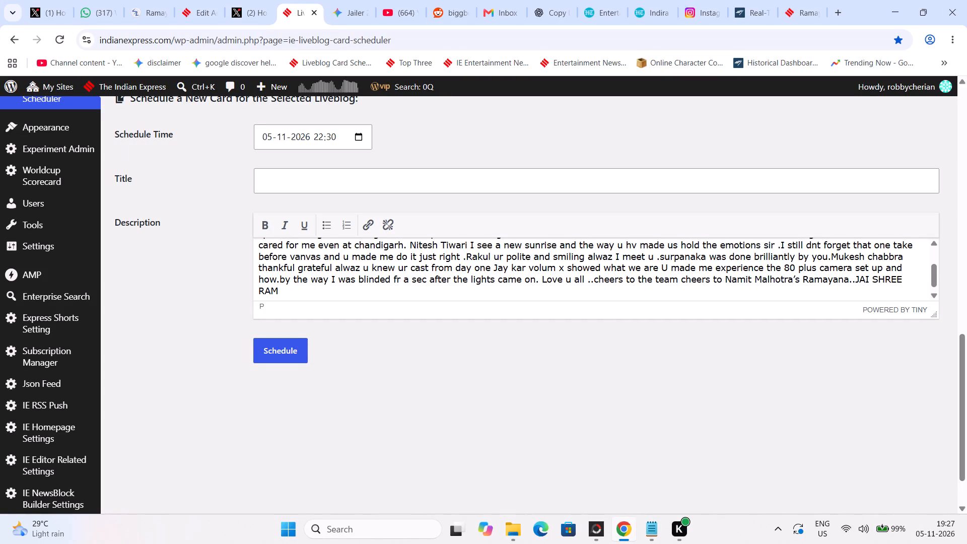
pyautogui.scroll(-1, 585, 273)
pyautogui.click(378, 285)
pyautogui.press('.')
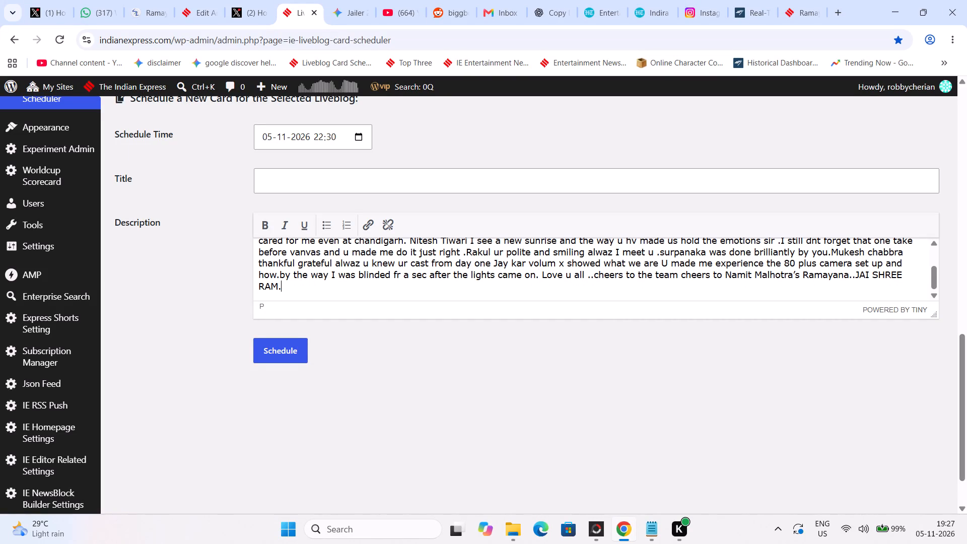
pyautogui.hotkey('shift', '"')
pyautogui.scroll(3, 309, 268)
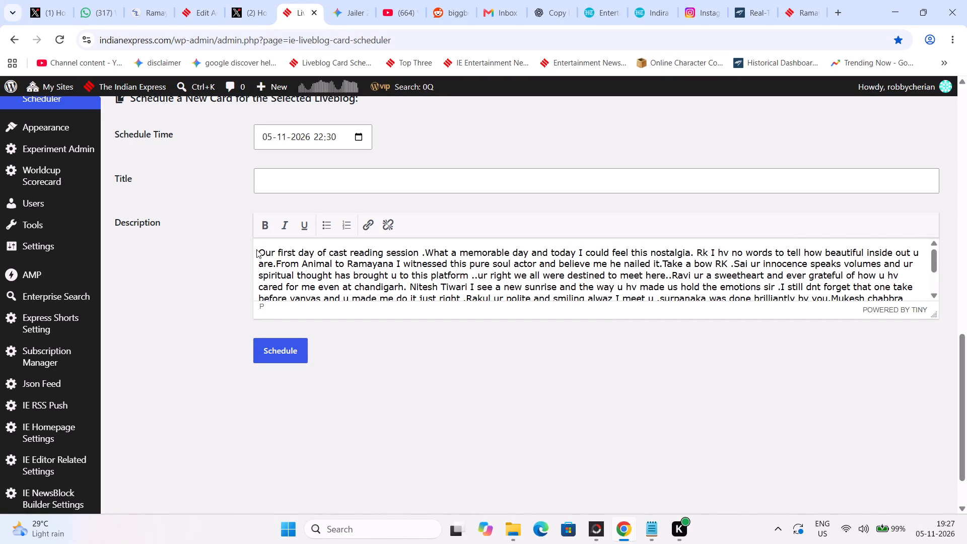
pyautogui.click(258, 250)
pyautogui.hotkey('shift', '"')
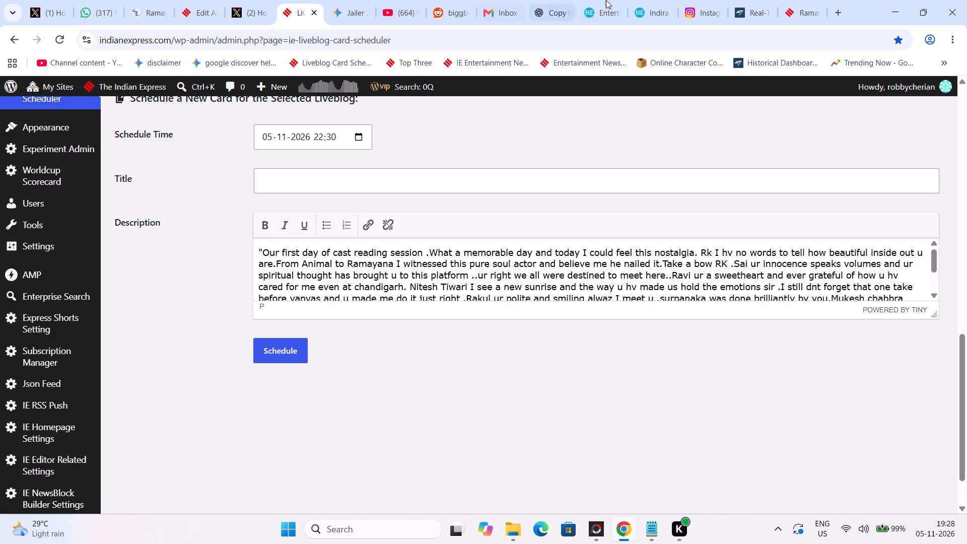
# Reread the Hindustan Times article from its headline to the "Indira Krishna praises Ranbir Kapoor" section for the actor's name, role and quoted note.
pyautogui.click(668, 0)
pyautogui.scroll(14, 351, 250)
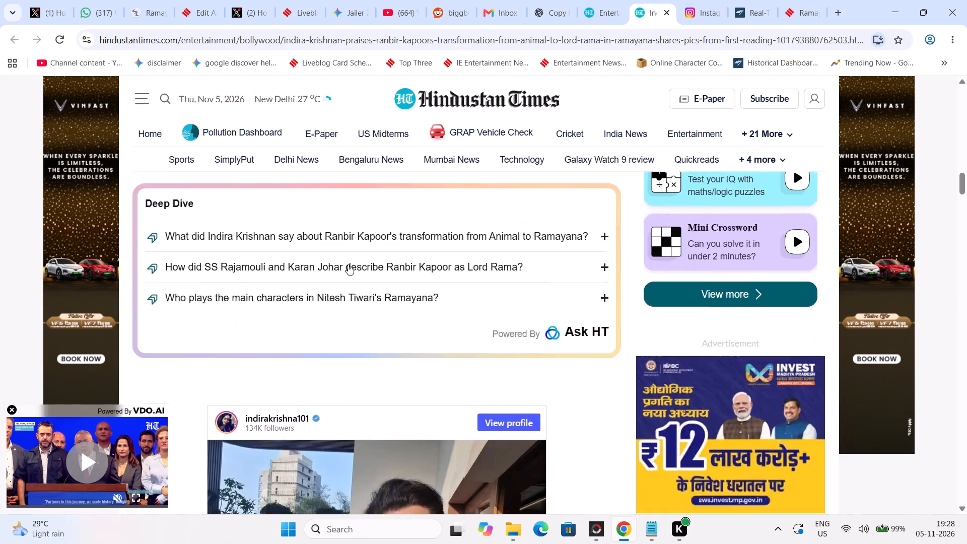
pyautogui.scroll(20, 348, 264)
pyautogui.scroll(17, 348, 264)
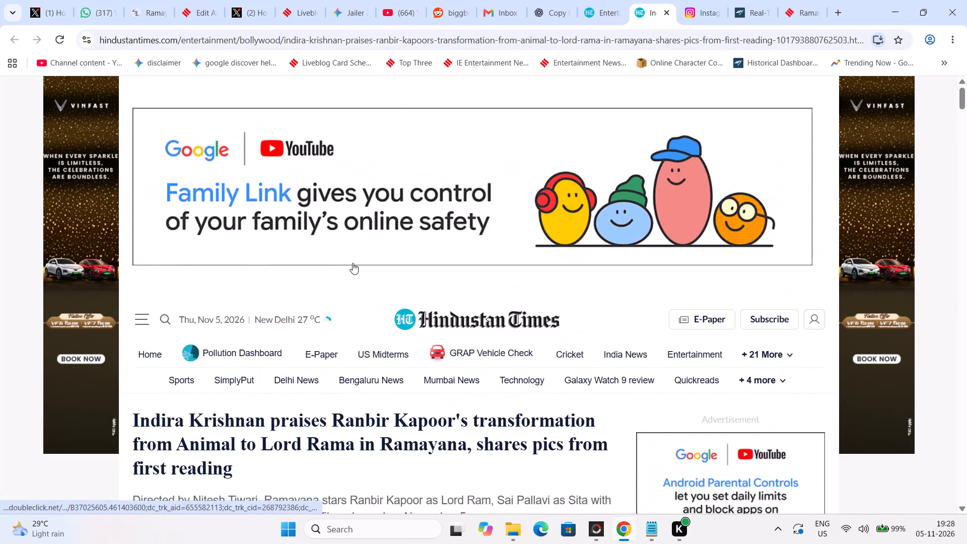
pyautogui.scroll(-2, 353, 263)
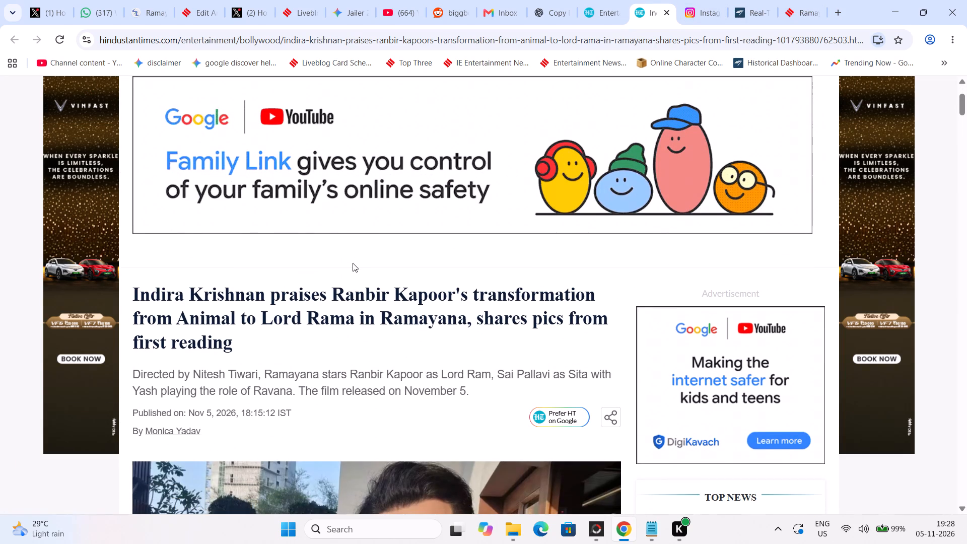
pyautogui.scroll(-5, 353, 263)
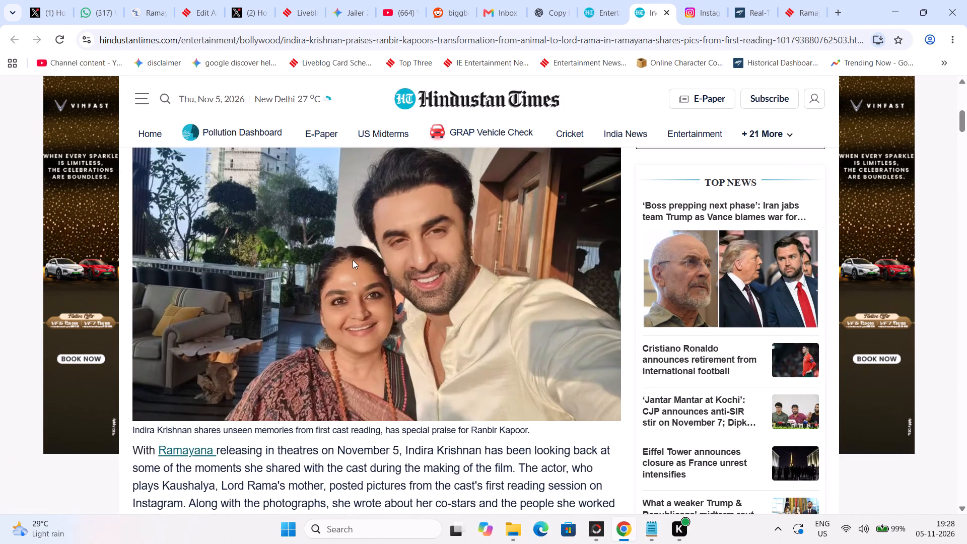
pyautogui.scroll(-1, 353, 260)
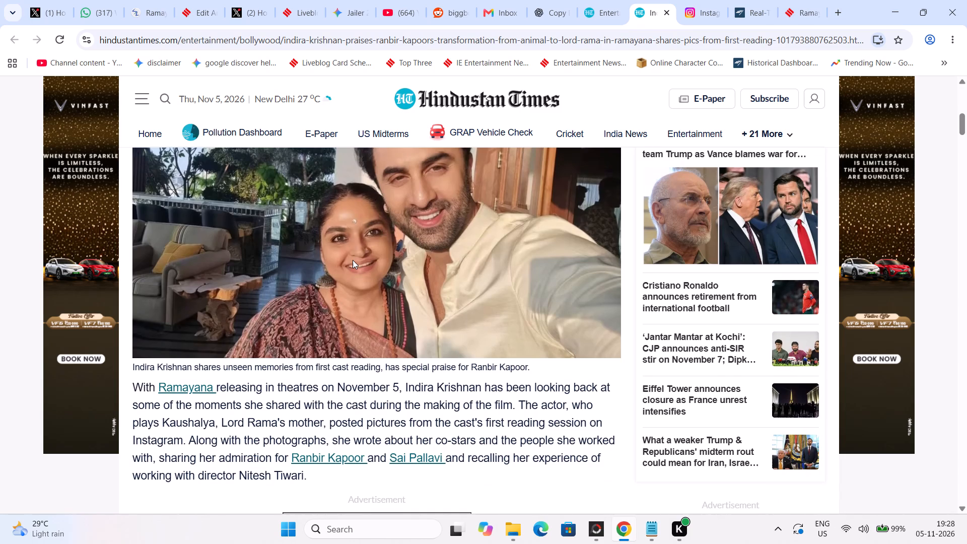
pyautogui.scroll(-7, 353, 260)
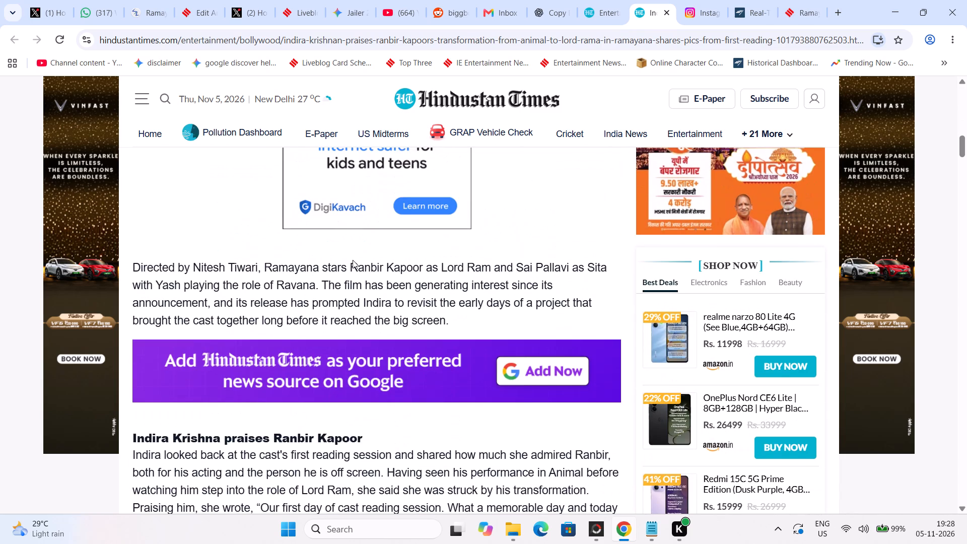
pyautogui.scroll(-1, 353, 260)
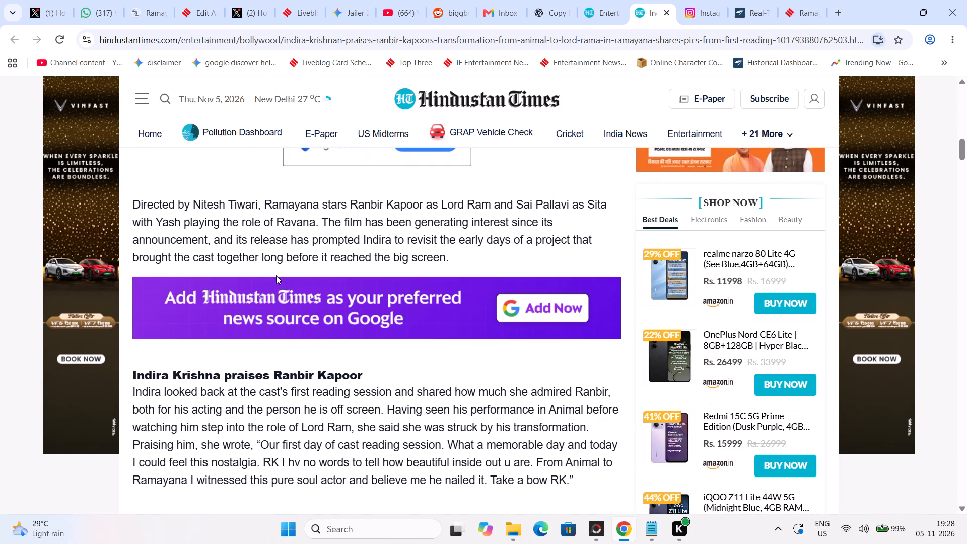
# Search Google for "Indira Krishna" using the name in the article's subheading about Ranbir Kapoor.
pyautogui.moveTo(225, 376); pyautogui.dragTo(141, 379)
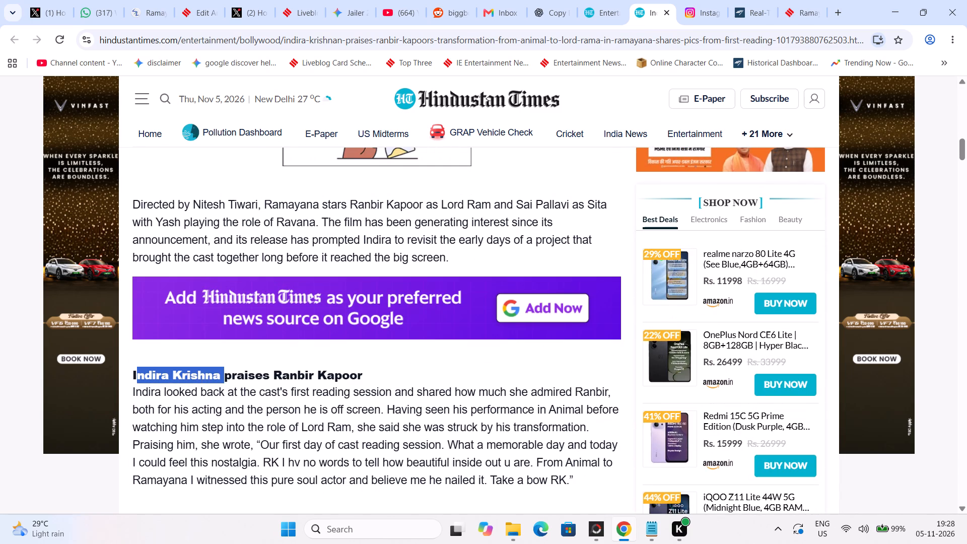
pyautogui.moveTo(141, 379); pyautogui.dragTo(132, 380)
pyautogui.rightClick(135, 379)
pyautogui.click(207, 278)
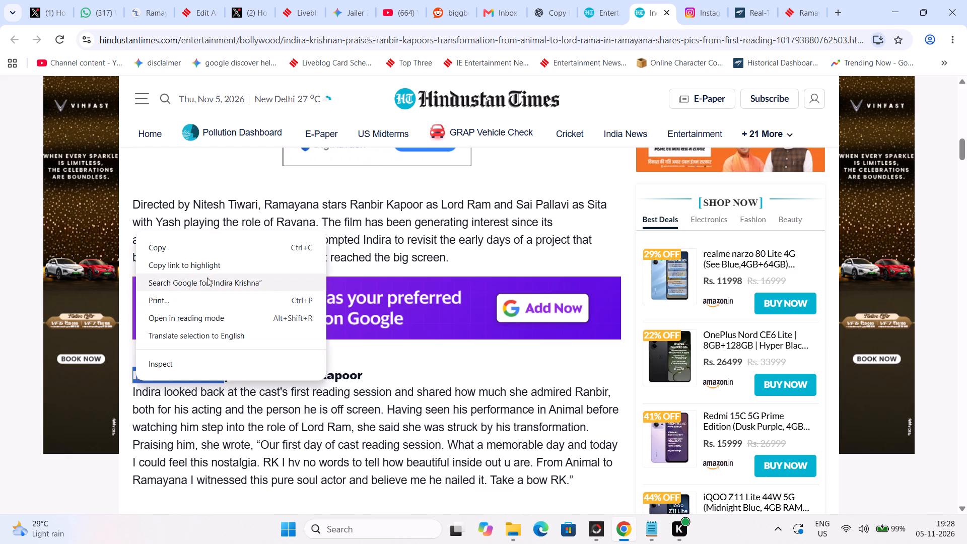
# Open the Wikipedia article on actress Indira Krishnan from the Google results for Indira Krishna.
pyautogui.click(198, 224)
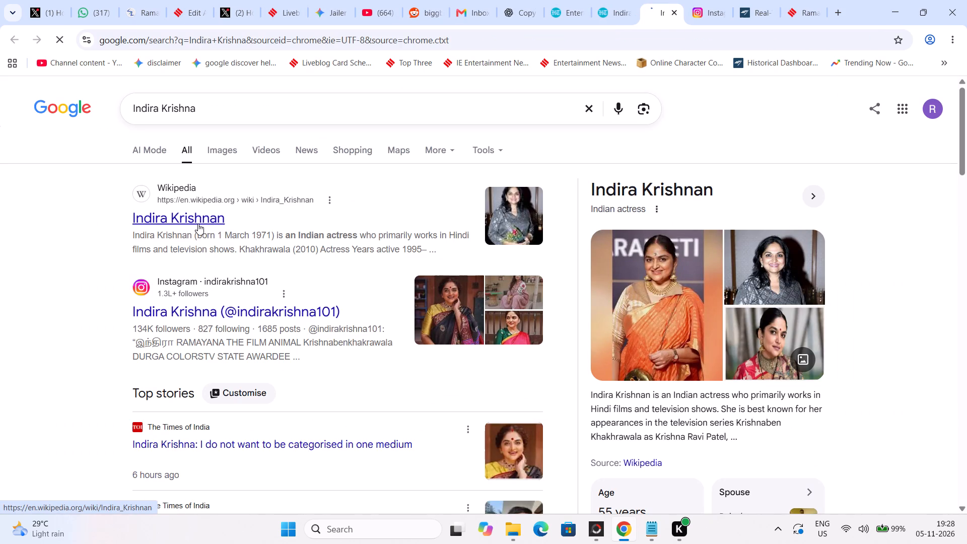
# Find the Ramayana: Part 1 entry in Indira Krishnan's filmography table and copy the role name Kaushalya.
pyautogui.scroll(-4, 229, 239)
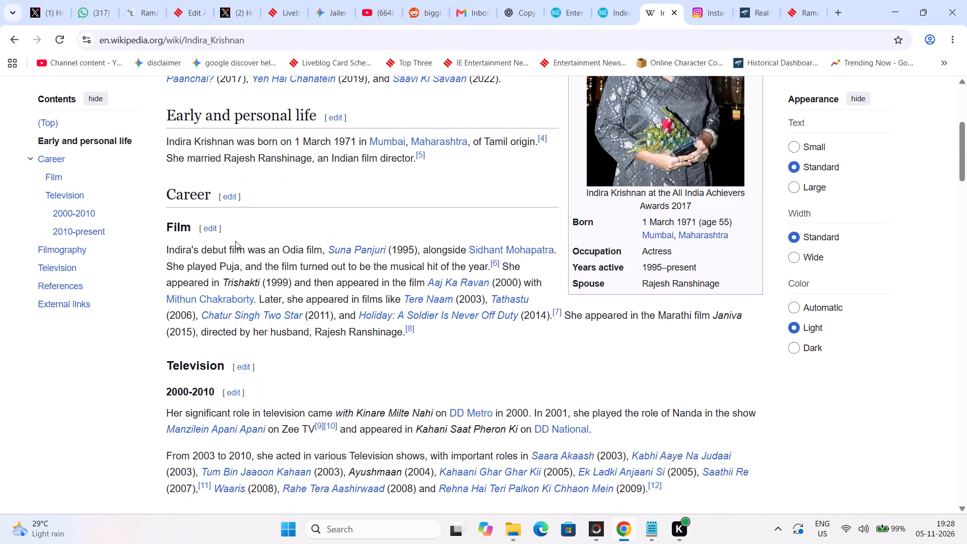
pyautogui.scroll(1, 235, 241)
pyautogui.scroll(-5, 235, 241)
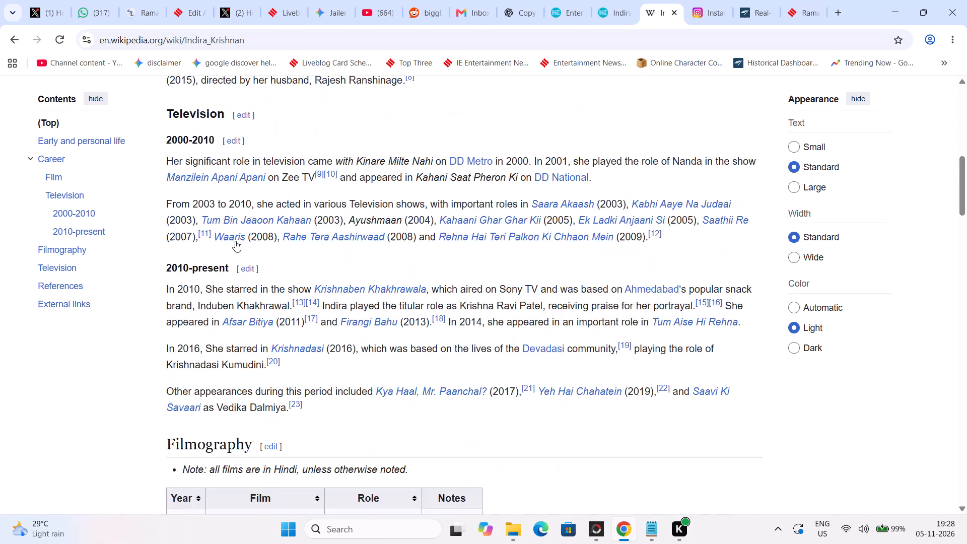
pyautogui.scroll(-9, 235, 241)
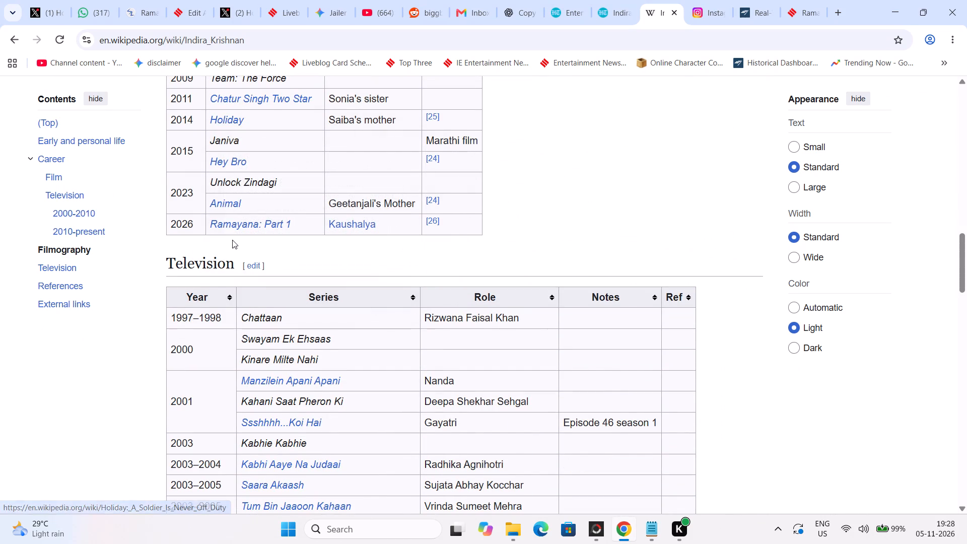
pyautogui.tripleClick(378, 220)
pyautogui.rightClick(378, 220)
pyautogui.click(384, 235)
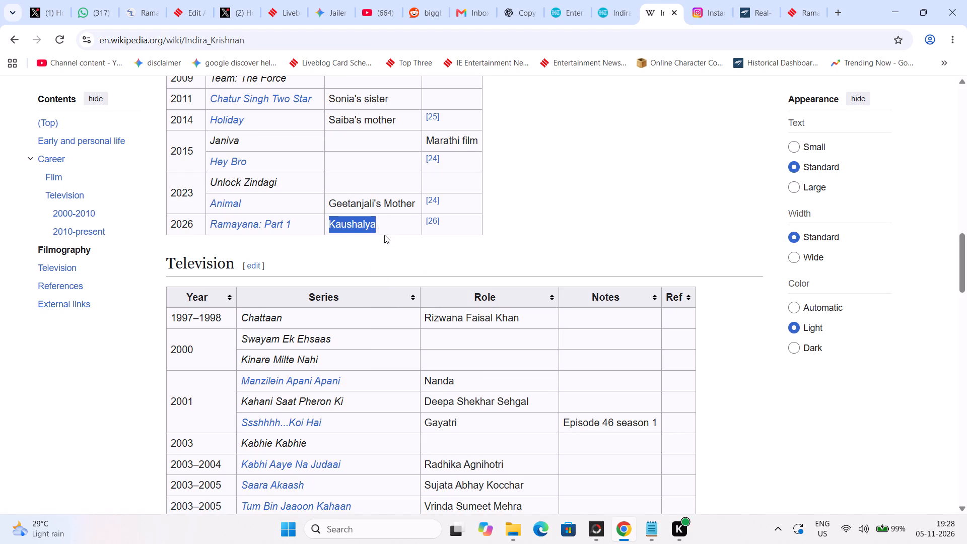
# Open the Wikipedia article on the character Kaushalya from the filmography's Ramayana: Part 1 row.
pyautogui.click(367, 223)
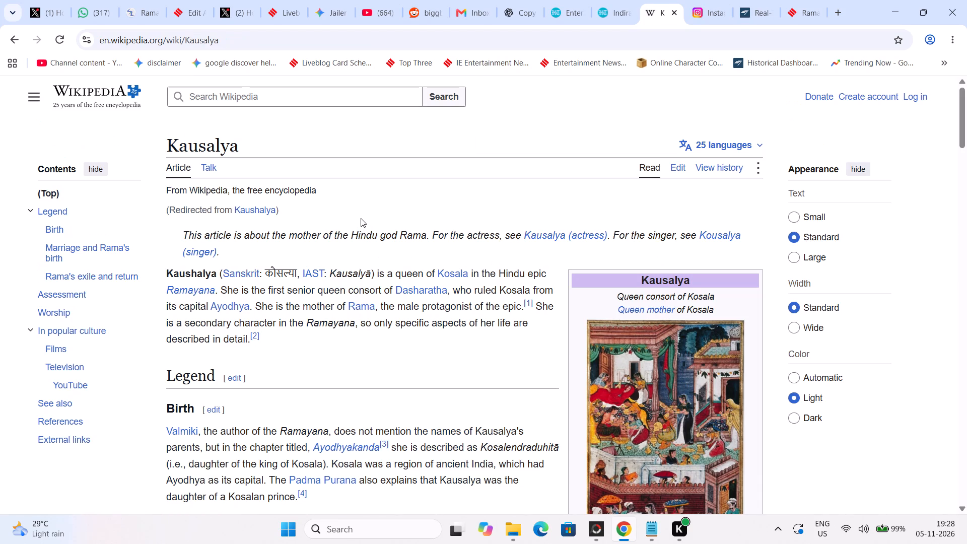
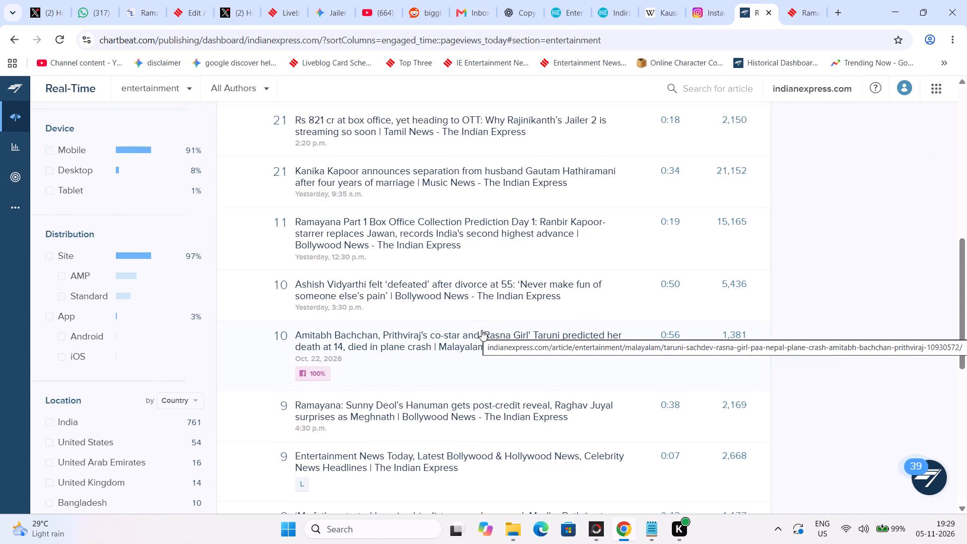
# Return to the start of the real-time entertainment dashboard and examine today's traffic overview and the stories with the most concurrent readers.
pyautogui.scroll(13, 481, 330)
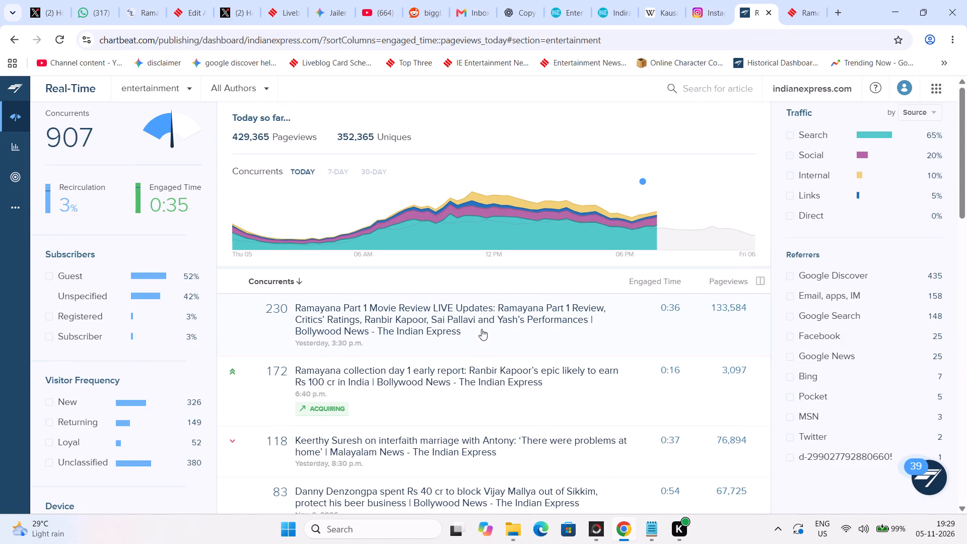
pyautogui.scroll(1, 481, 328)
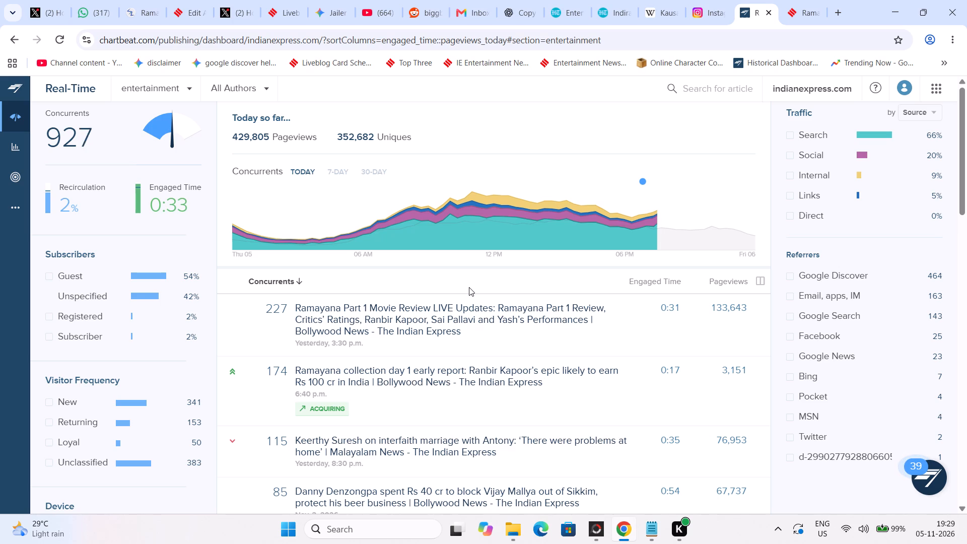
# In the liveblog card scheduler, introduce the quote in the card description with "Sharing photos of the Ramayana cast reading session" and continue after that phrase.
pyautogui.click(175, 0)
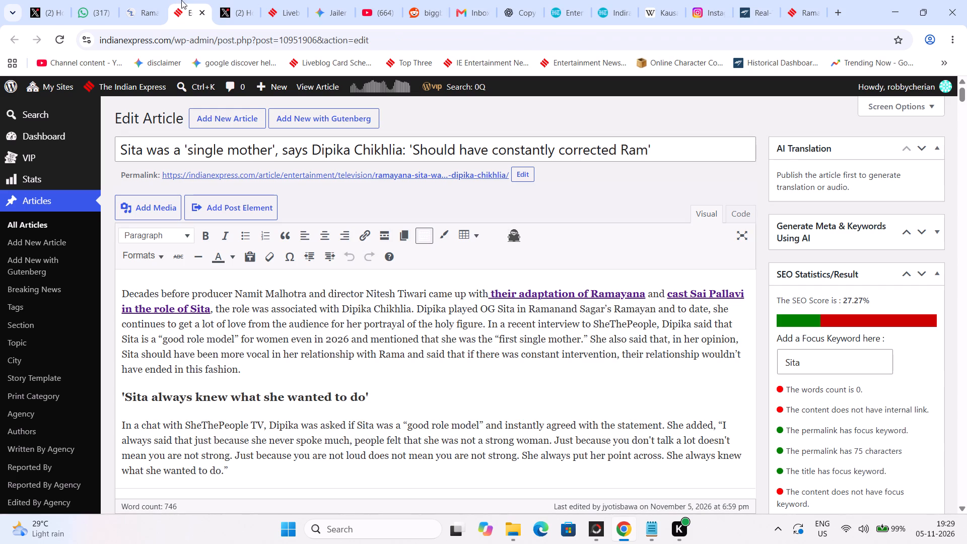
pyautogui.click(270, 0)
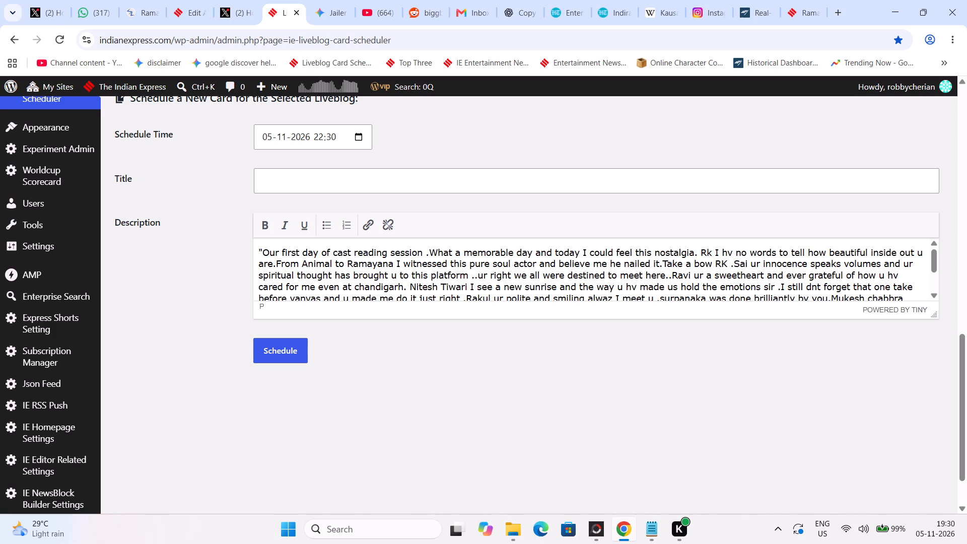
pyautogui.moveTo(422, 250); pyautogui.dragTo(330, 253)
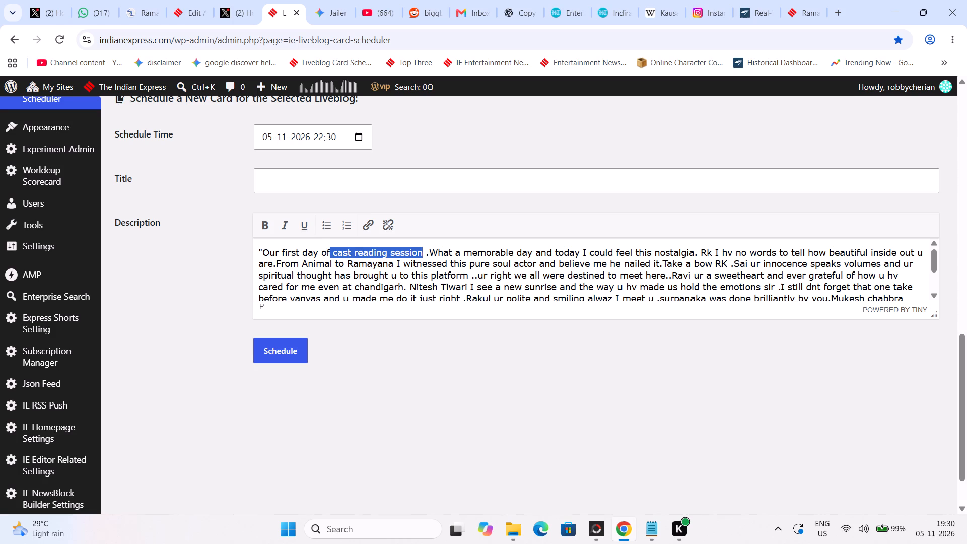
pyautogui.moveTo(330, 253); pyautogui.dragTo(332, 252)
pyautogui.hotkey('ctrl', 'c')
pyautogui.click(258, 255)
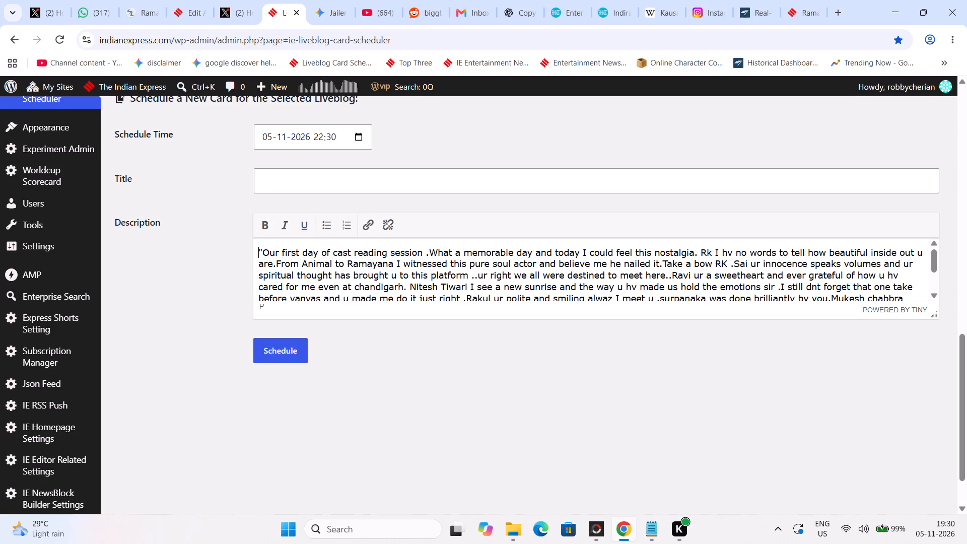
pyautogui.rightClick(259, 250)
pyautogui.click(295, 382)
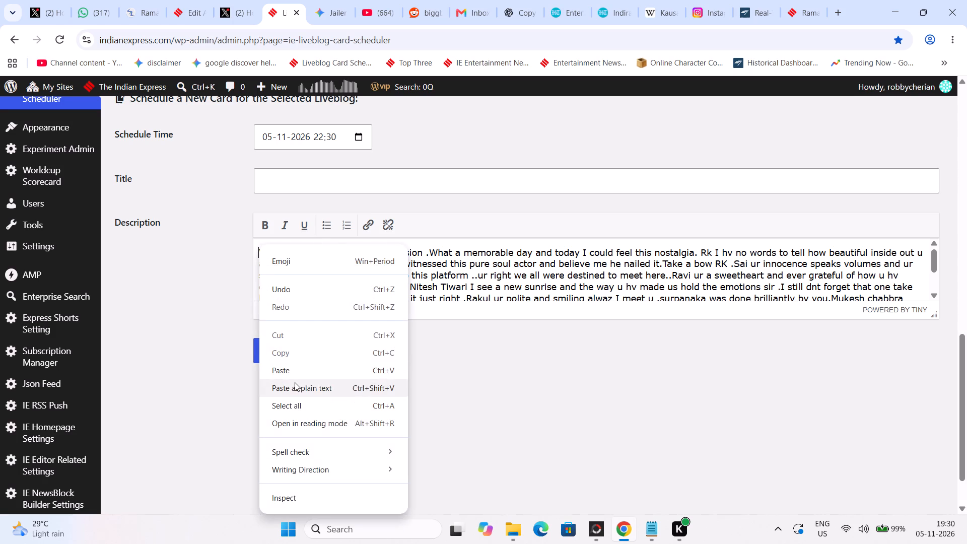
pyautogui.press('space')
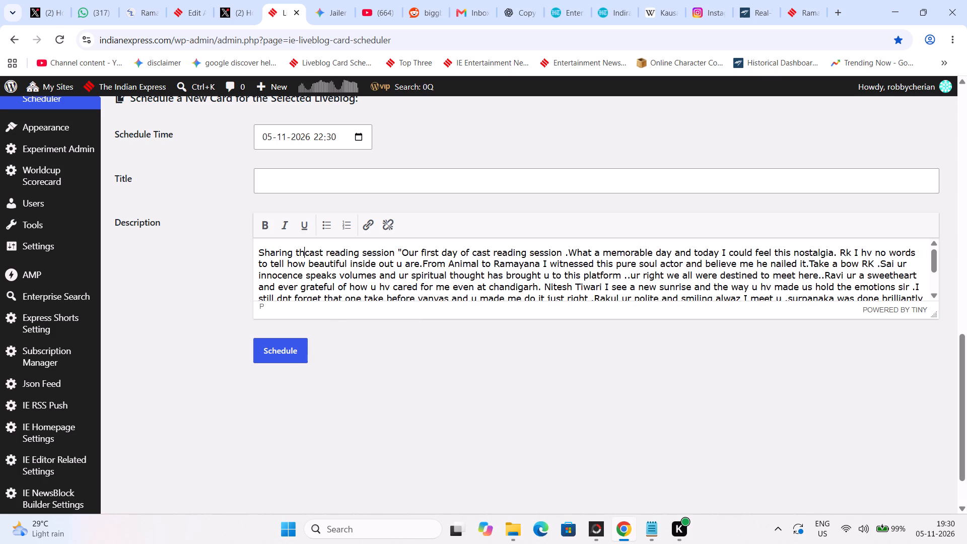
pyautogui.press('BackSpace')
pyautogui.press('BackSpace')
pyautogui.write('photos of the')
pyautogui.press('space')
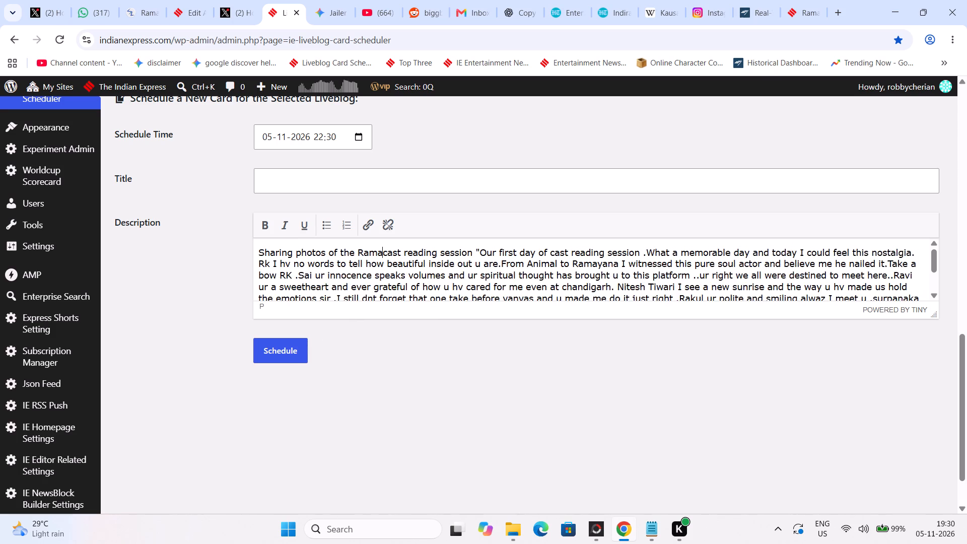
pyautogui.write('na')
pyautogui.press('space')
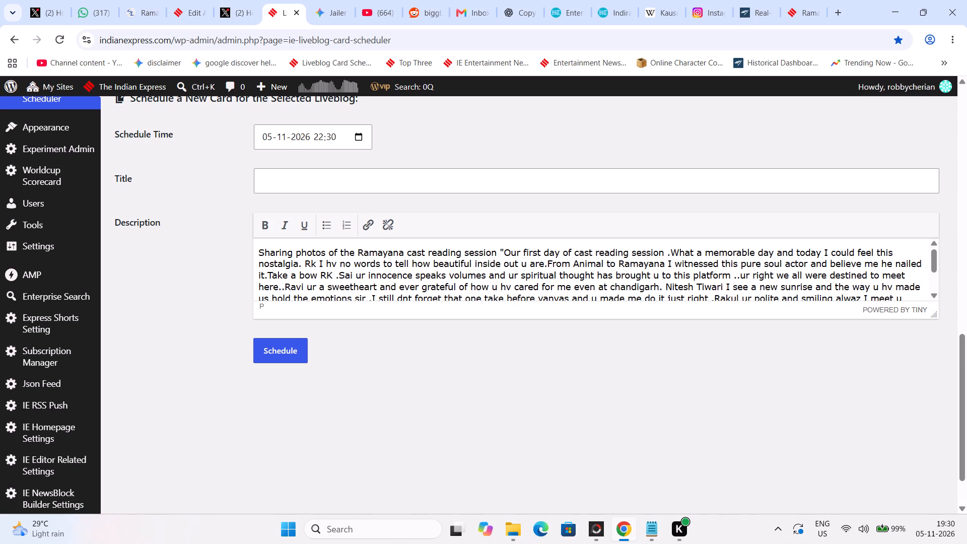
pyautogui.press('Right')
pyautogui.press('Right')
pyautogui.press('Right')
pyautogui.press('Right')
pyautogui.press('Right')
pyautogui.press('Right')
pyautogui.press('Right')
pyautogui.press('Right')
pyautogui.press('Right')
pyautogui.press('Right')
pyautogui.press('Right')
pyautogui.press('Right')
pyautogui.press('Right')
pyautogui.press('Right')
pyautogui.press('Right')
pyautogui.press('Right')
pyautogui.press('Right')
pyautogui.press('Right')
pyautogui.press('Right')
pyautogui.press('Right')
# Extend the introductory phrase before the quote in the card description with "and sets of" after "cast reading session".
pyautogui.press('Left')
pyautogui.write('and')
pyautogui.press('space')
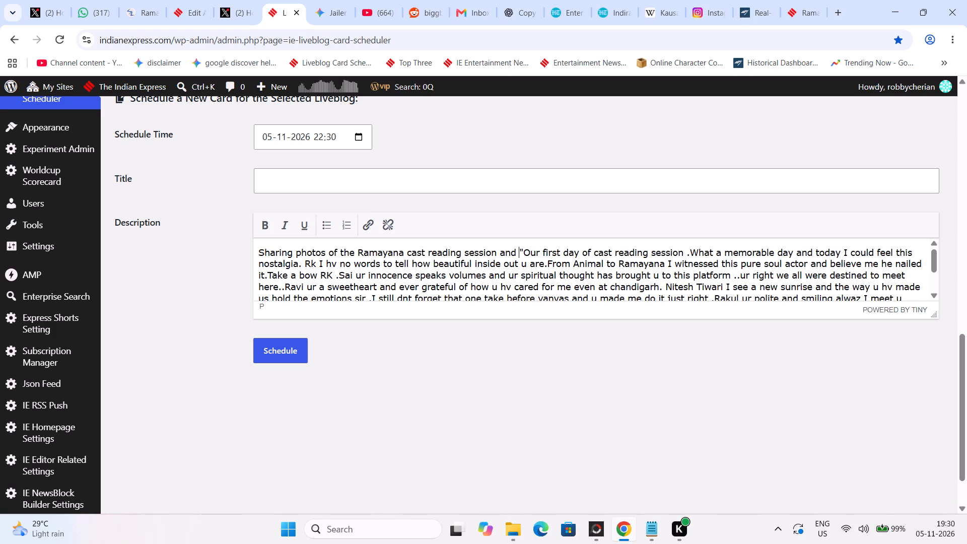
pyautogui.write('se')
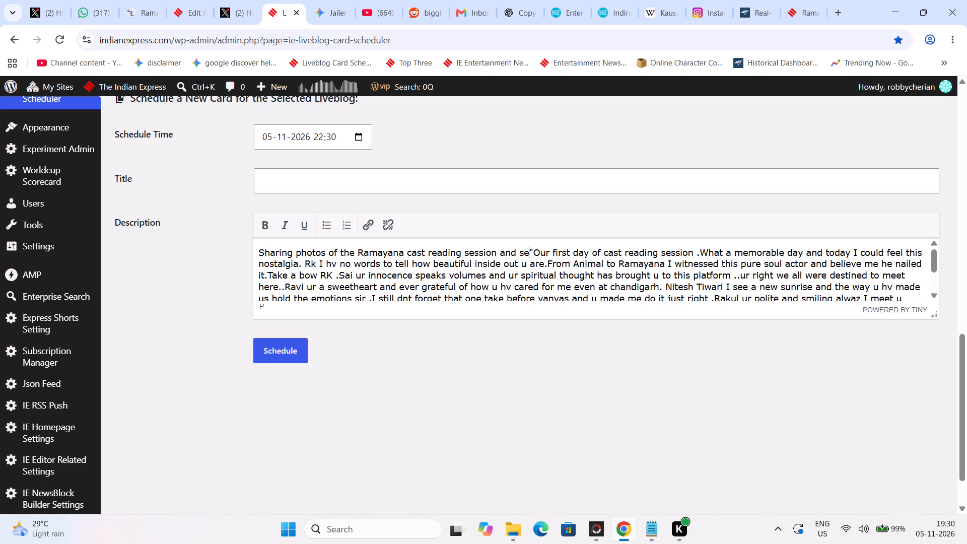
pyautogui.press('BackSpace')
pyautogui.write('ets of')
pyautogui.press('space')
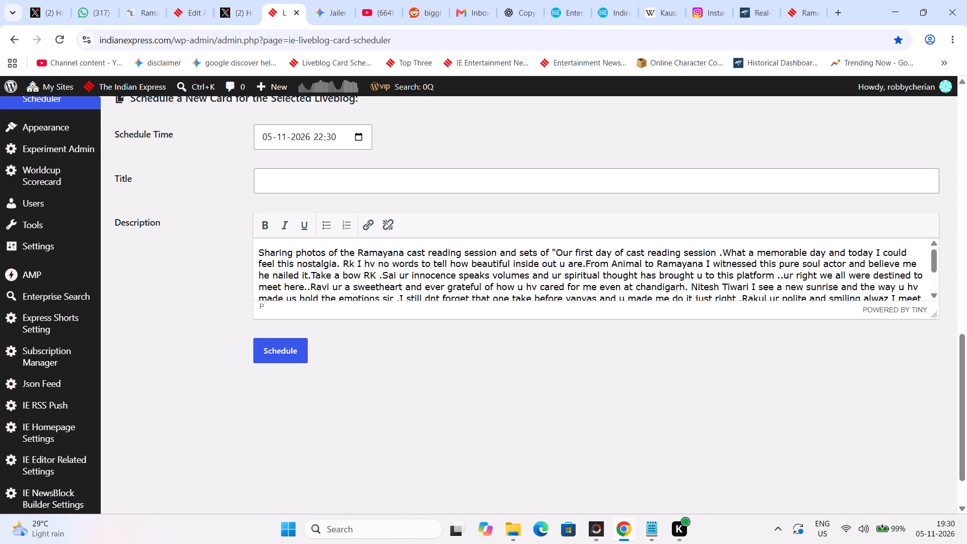
# Move "Ramayana" from before "cast reading session" to after "sets of" in the introductory phrase, followed by a comma before the quote.
pyautogui.moveTo(404, 249); pyautogui.dragTo(355, 254)
pyautogui.hotkey('ctrl', 'x')
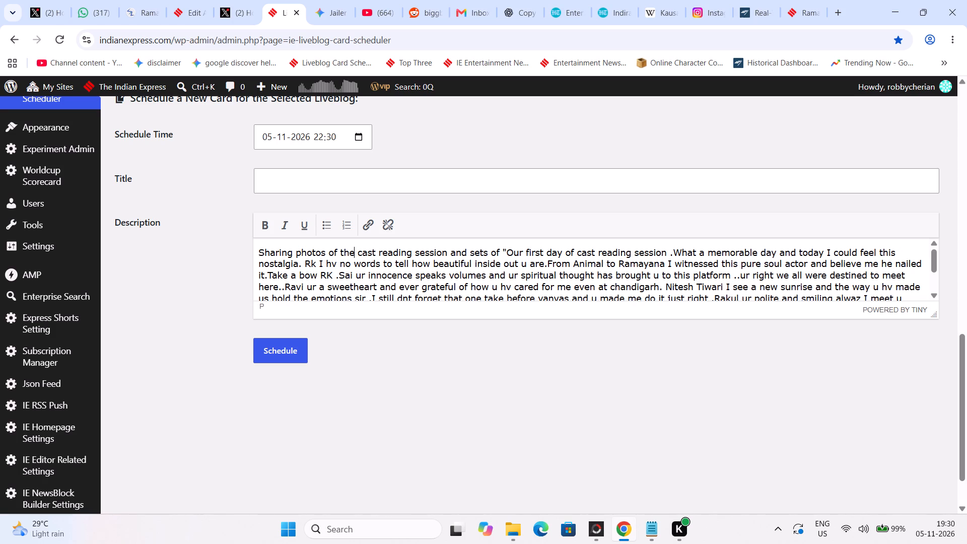
pyautogui.click(502, 253)
pyautogui.hotkey('ctrl', 'v')
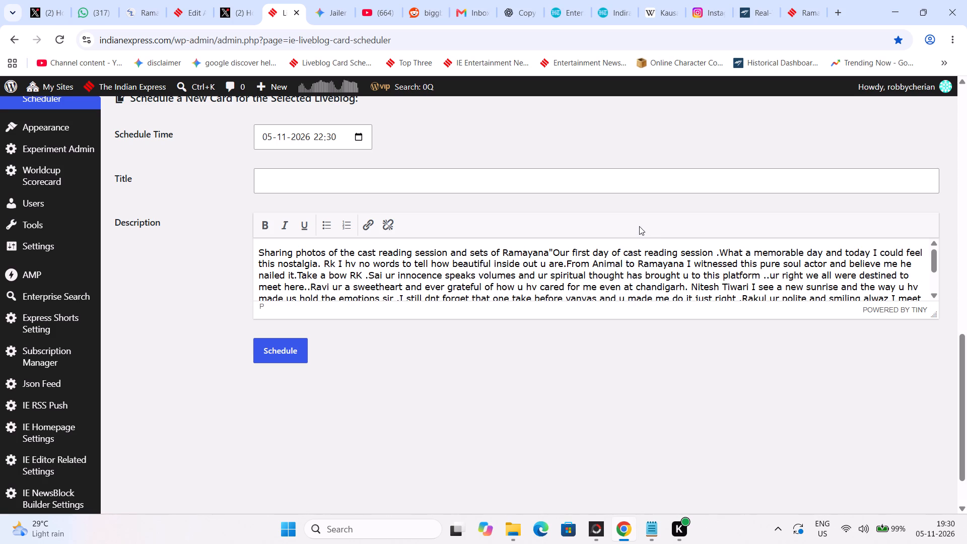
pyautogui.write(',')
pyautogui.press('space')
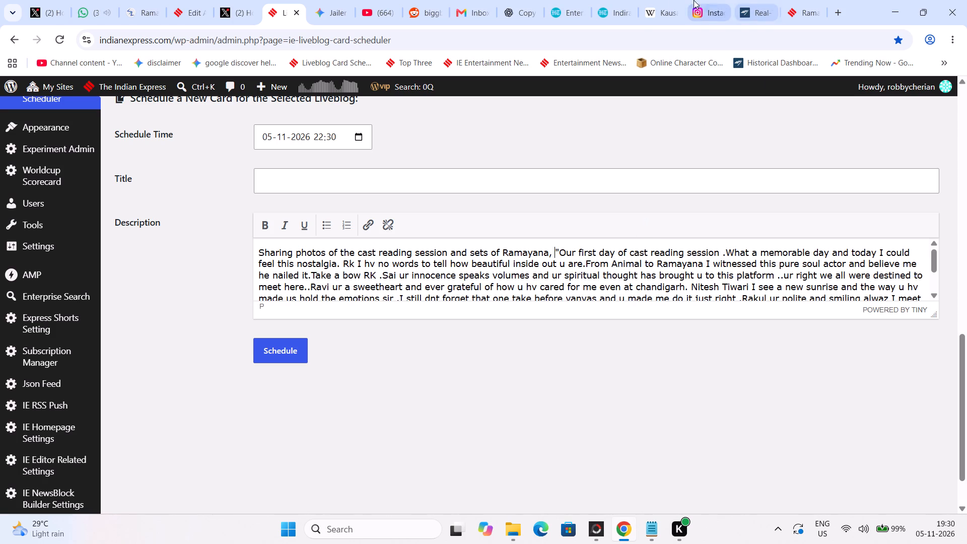
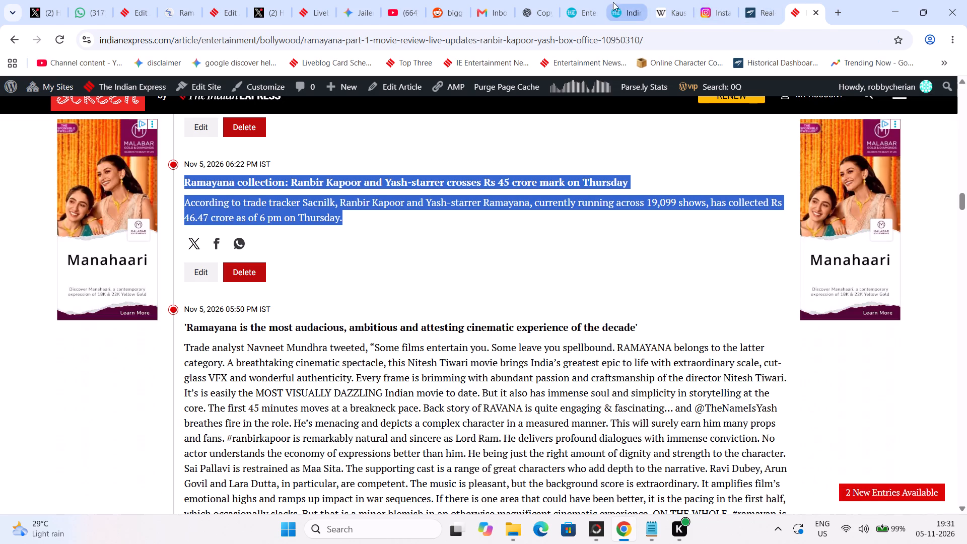
# Copy the article title "Kausalya" from Wikipedia for use in the liveblog card description, just before the quoted note.
pyautogui.click(658, 1)
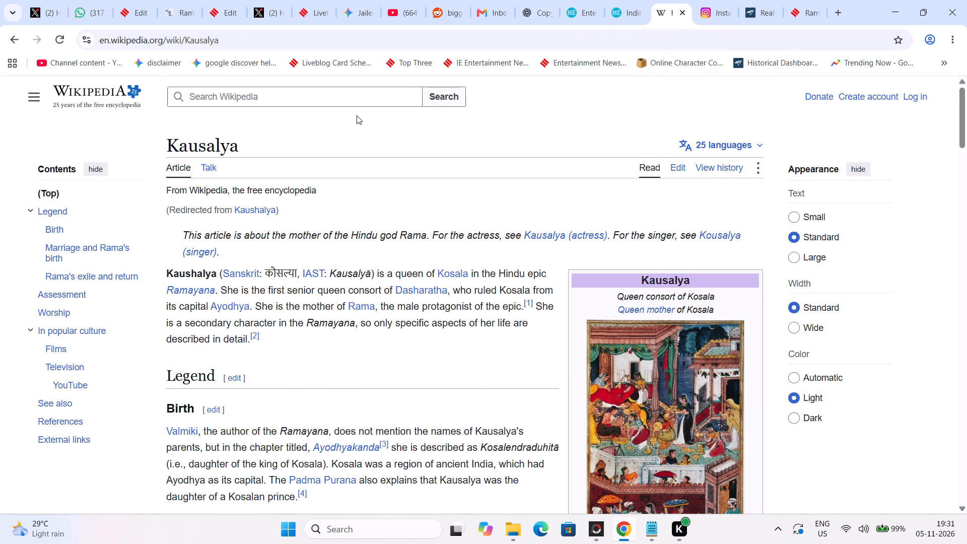
pyautogui.tripleClick(229, 141)
pyautogui.hotkey('ctrl', 'c')
pyautogui.click(324, 0)
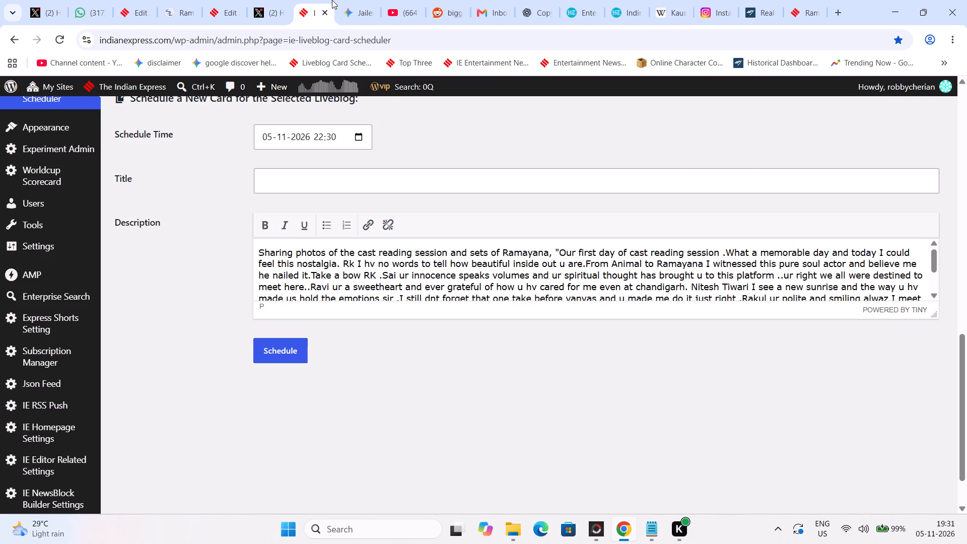
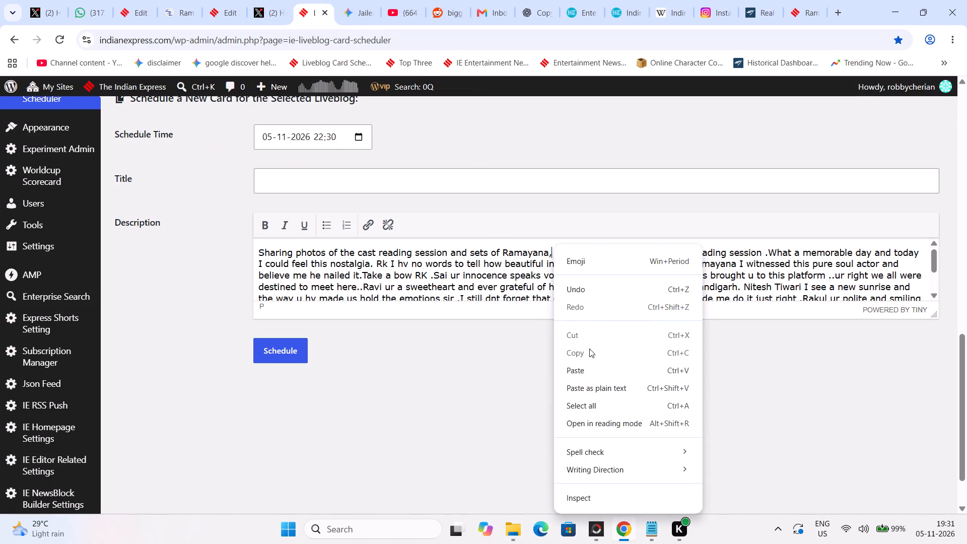
pyautogui.click(587, 391)
pyautogui.click(552, 253)
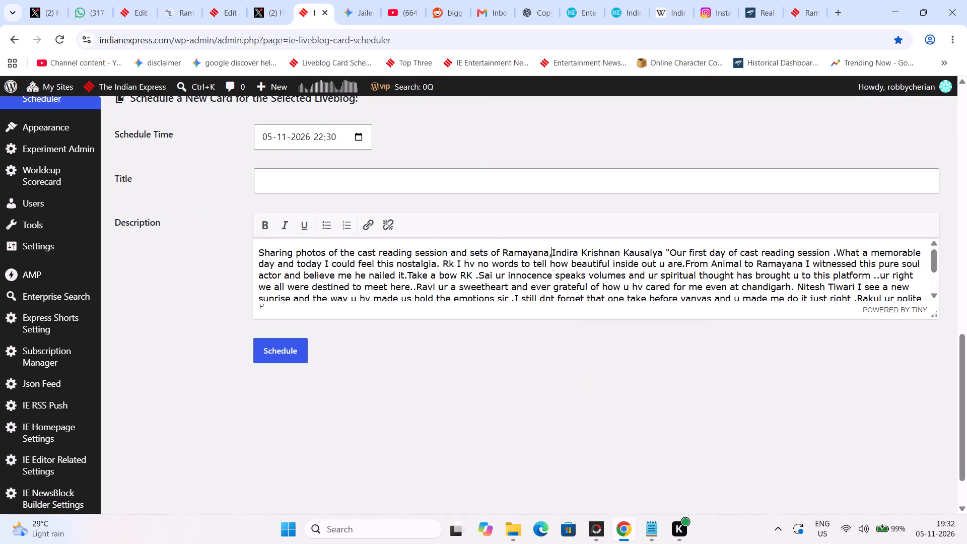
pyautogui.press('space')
# Add ", who plays" between "Indira Krishnan" and "Kausalya" in the card description.
pyautogui.click(627, 251)
pyautogui.press('BackSpace')
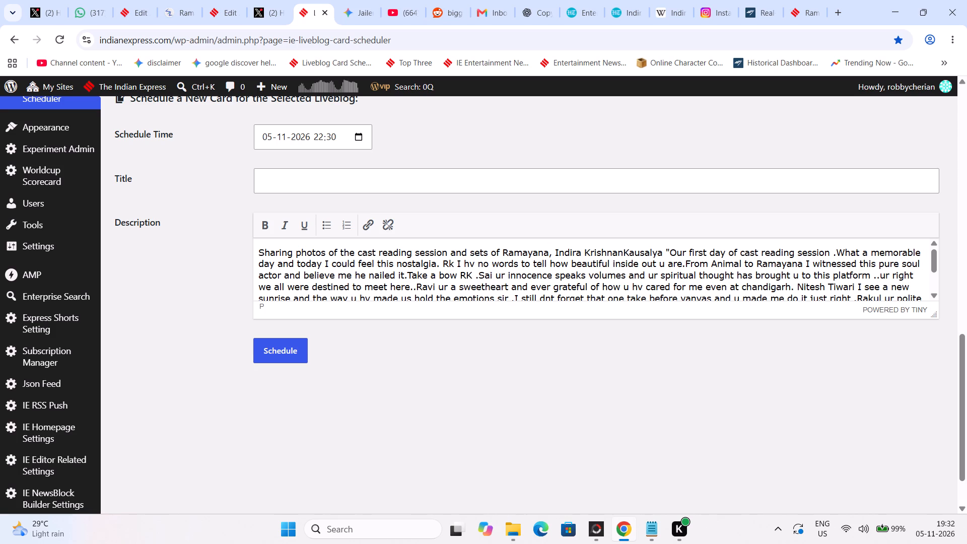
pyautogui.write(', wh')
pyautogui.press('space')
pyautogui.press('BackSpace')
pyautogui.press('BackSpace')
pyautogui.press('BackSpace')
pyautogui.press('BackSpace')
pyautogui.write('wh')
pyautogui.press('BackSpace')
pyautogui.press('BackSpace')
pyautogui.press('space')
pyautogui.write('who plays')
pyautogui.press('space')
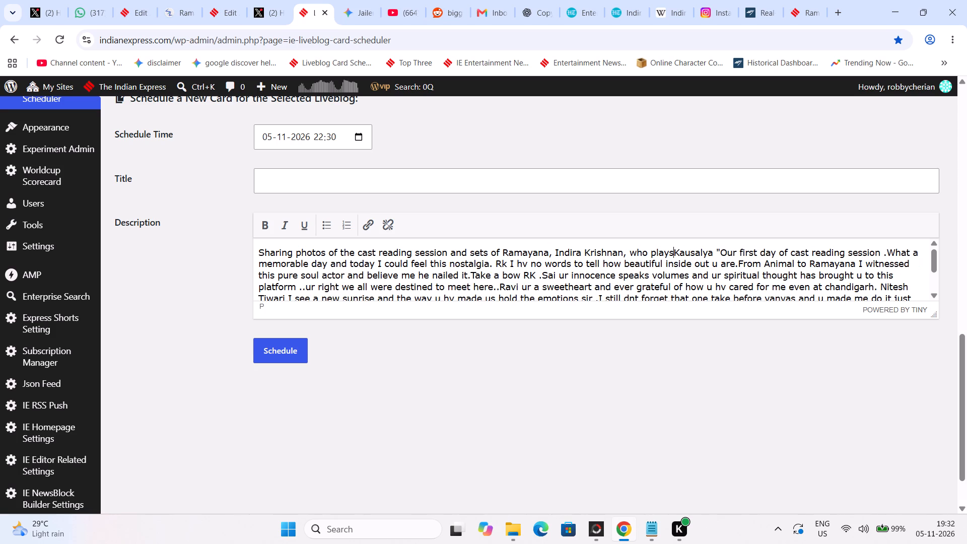
# Complete the quote's introduction by adding "in the film, wrote on Instagram," after "Kausalya" and before the opening quotation mark.
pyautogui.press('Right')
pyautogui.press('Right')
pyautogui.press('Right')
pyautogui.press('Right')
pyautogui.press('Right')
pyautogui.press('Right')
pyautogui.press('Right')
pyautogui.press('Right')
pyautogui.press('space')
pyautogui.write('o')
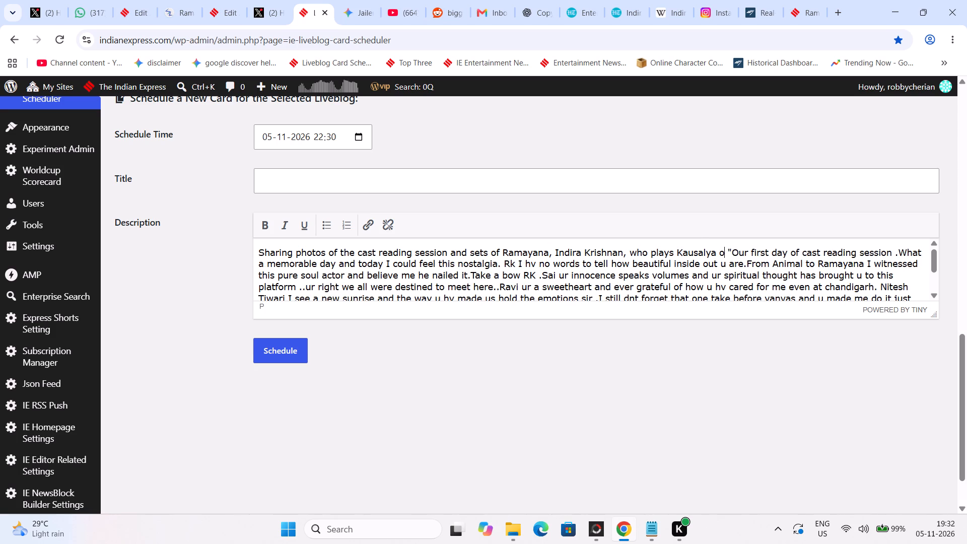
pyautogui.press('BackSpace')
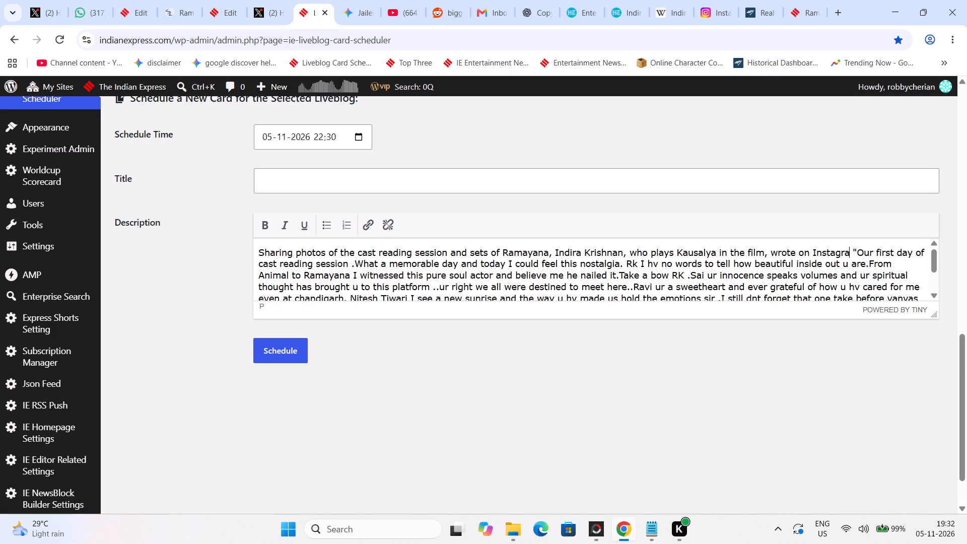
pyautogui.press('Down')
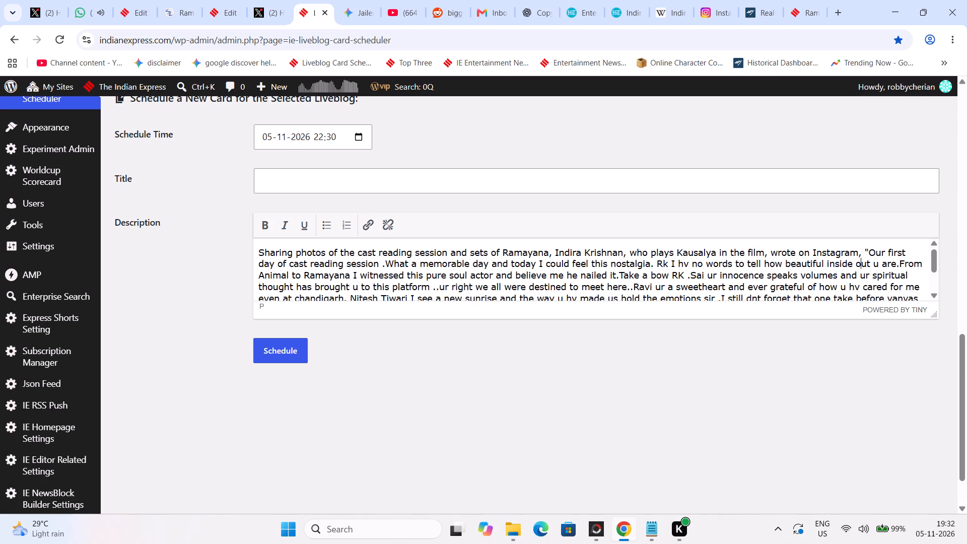
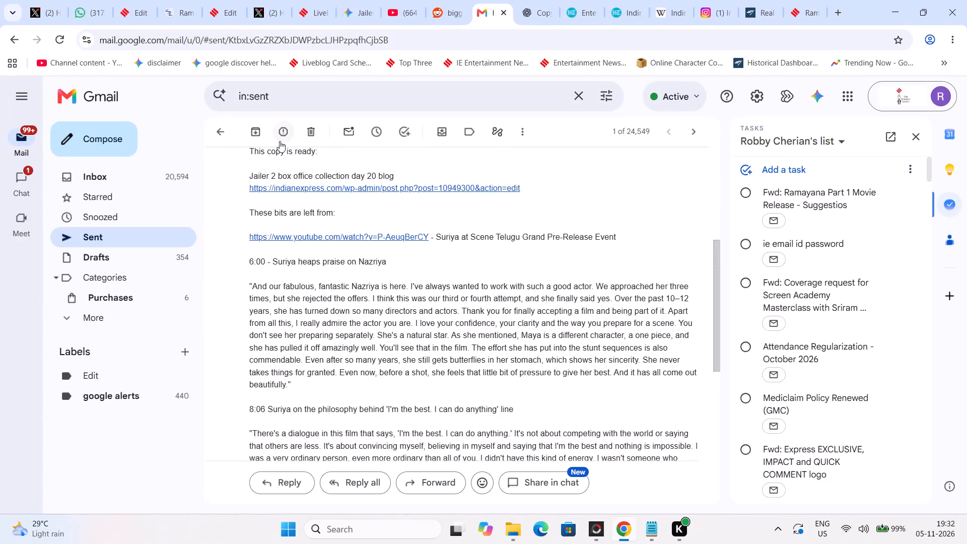
# Search the sent mail for "suriya".
pyautogui.click(325, 98)
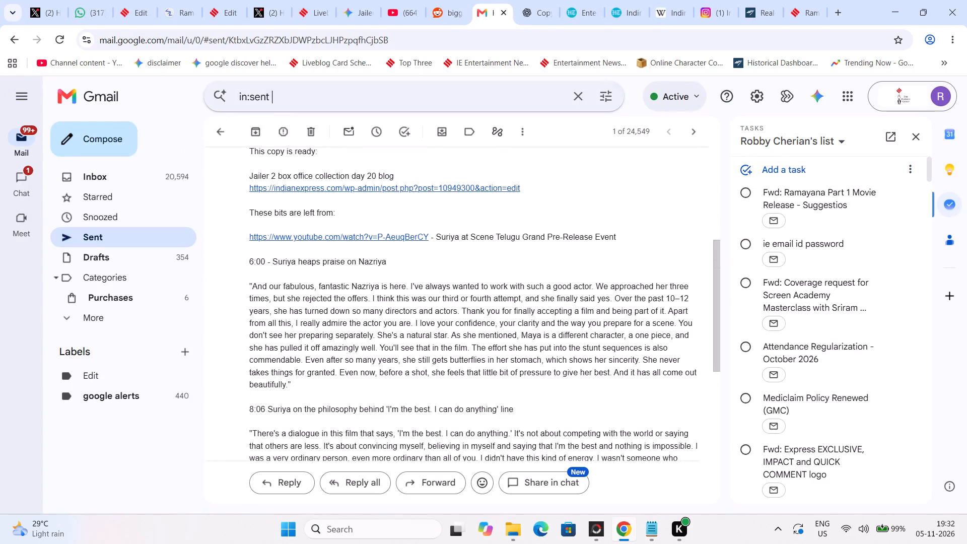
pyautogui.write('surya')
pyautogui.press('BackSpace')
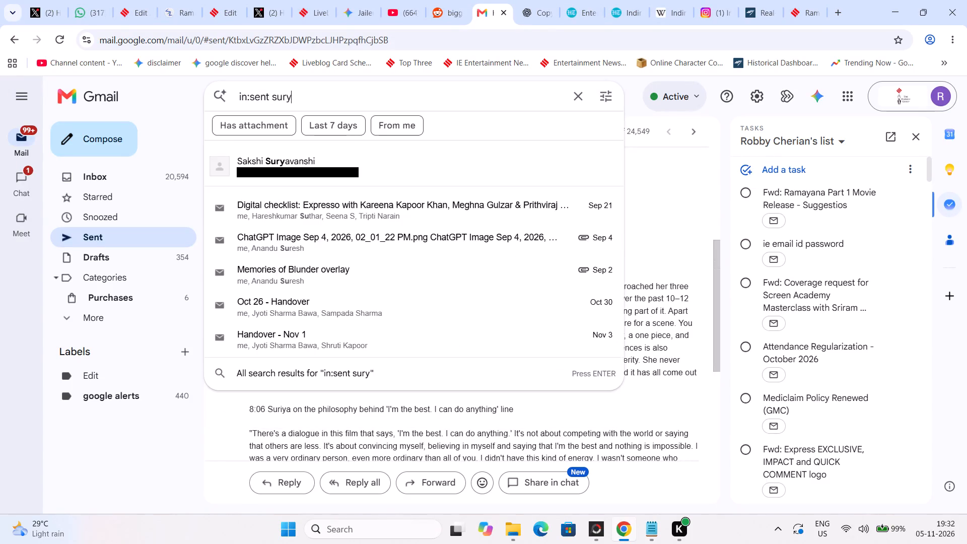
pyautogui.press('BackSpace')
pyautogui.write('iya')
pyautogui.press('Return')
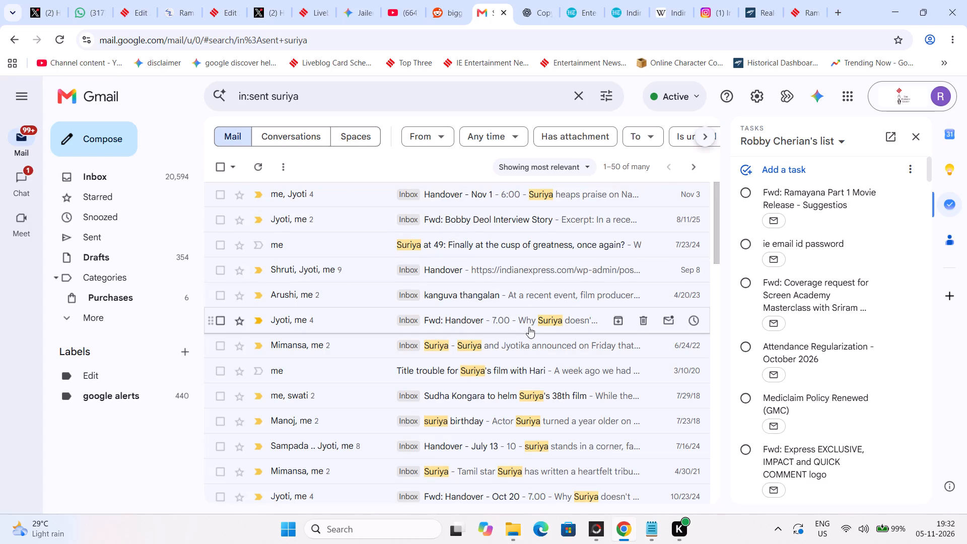
# Check the October 2024 "Fwd: Handover" thread that mentions why Suriya doesn't watch his films, and return to the search results.
pyautogui.click(546, 322)
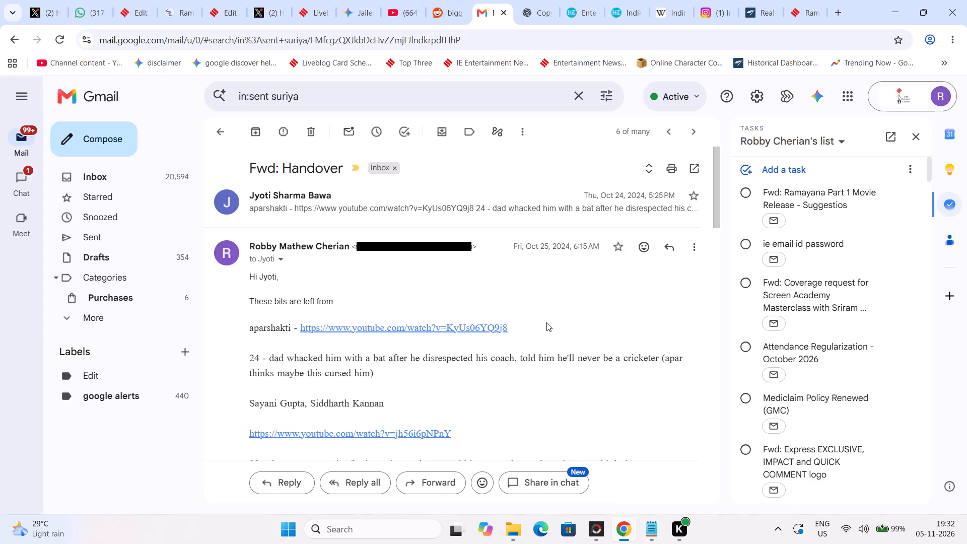
pyautogui.scroll(-3, 546, 322)
pyautogui.scroll(10, 546, 322)
pyautogui.click(217, 131)
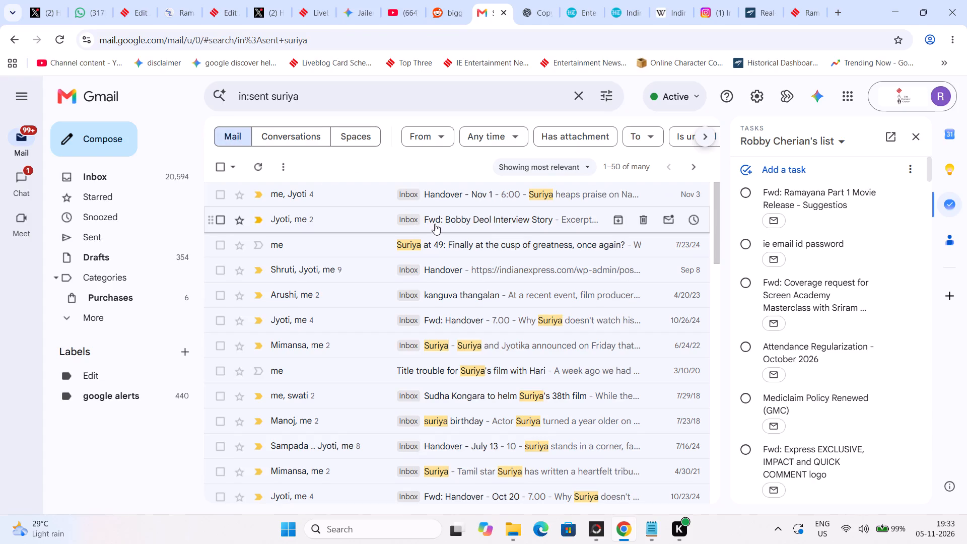
# Open the "Handover - Nov 1" thread and read through its ready copies and leftover interview bits down to the newest messages.
pyautogui.click(474, 200)
pyautogui.click(452, 214)
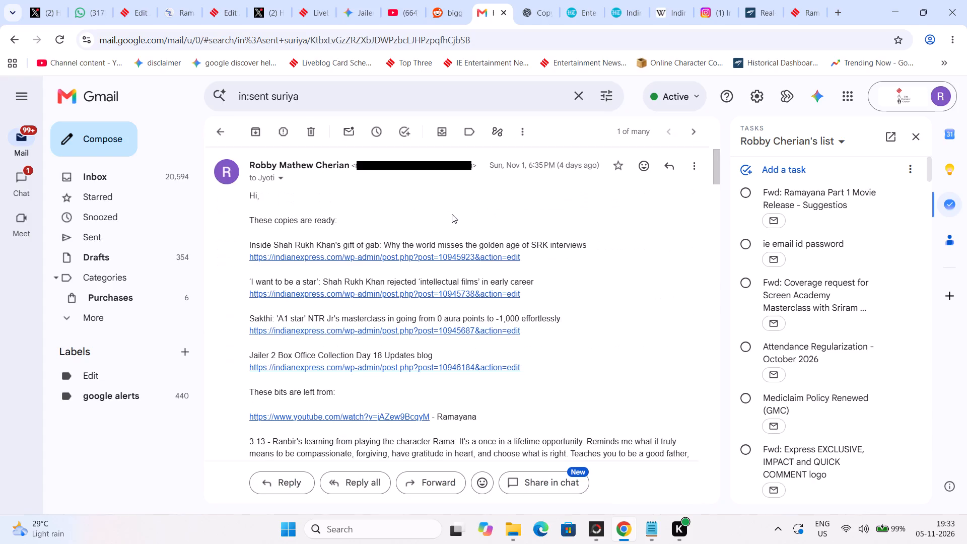
pyautogui.scroll(-10, 455, 247)
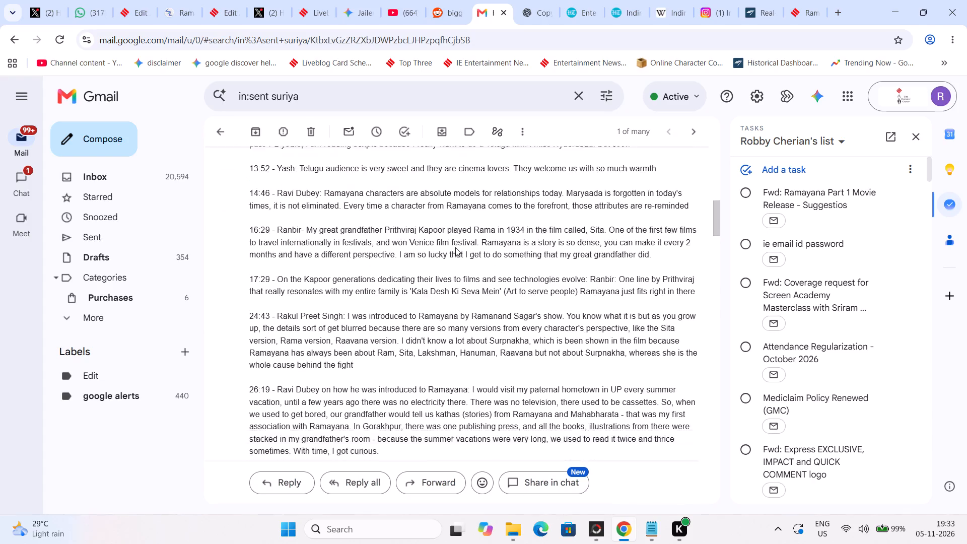
pyautogui.scroll(-13, 455, 247)
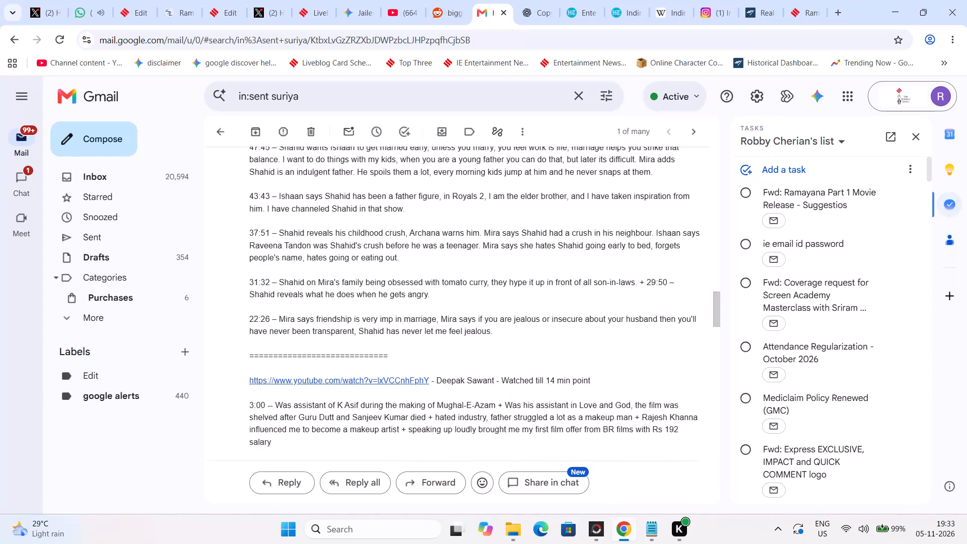
pyautogui.scroll(-9, 455, 247)
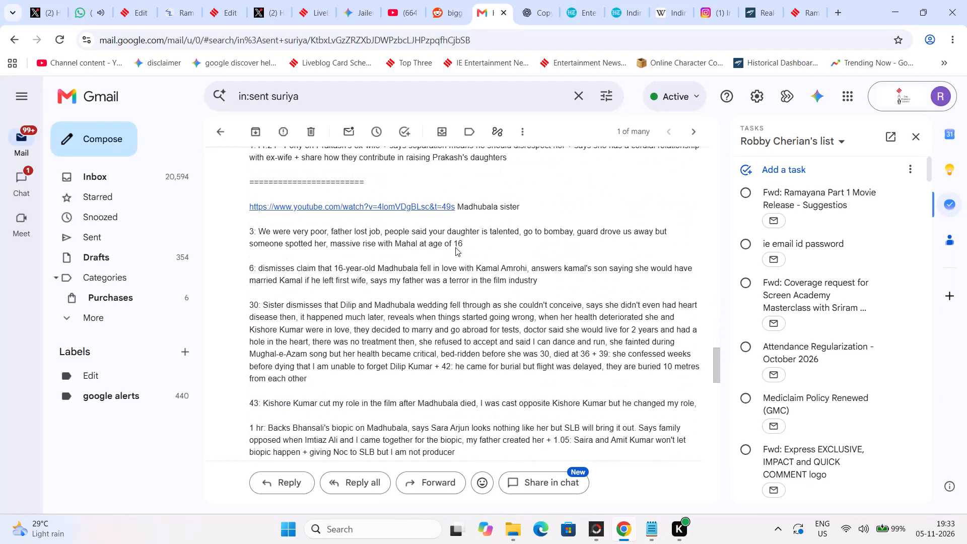
pyautogui.scroll(-6, 455, 247)
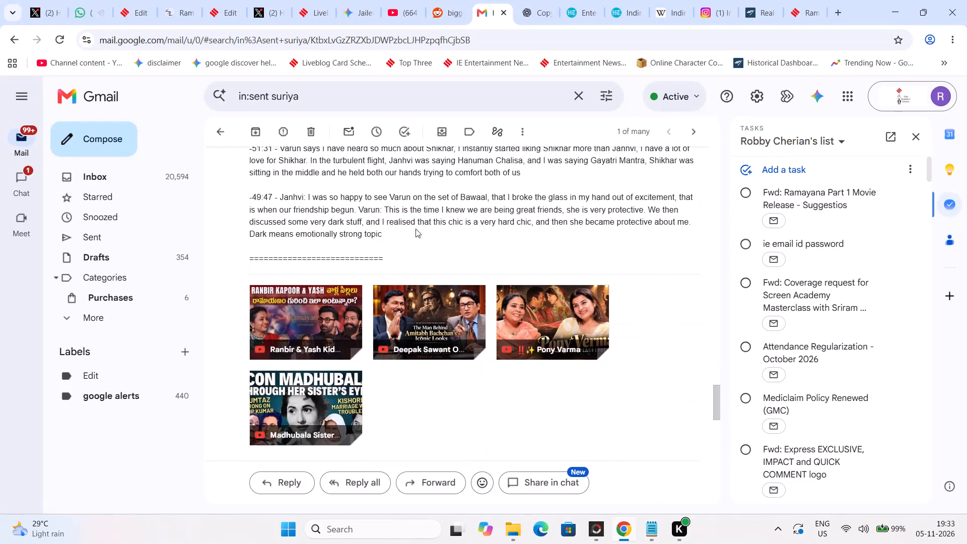
pyautogui.scroll(-5, 331, 196)
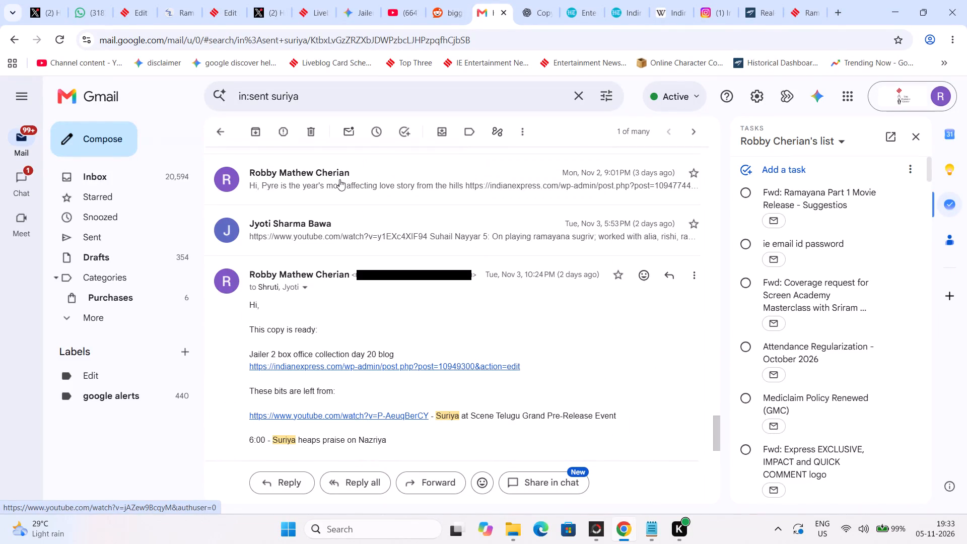
# Expand the November 2 handover message about the Pyre copy and examine its leftover Ramayana interview bits.
pyautogui.click(339, 179)
pyautogui.scroll(-8, 336, 209)
pyautogui.scroll(3, 336, 211)
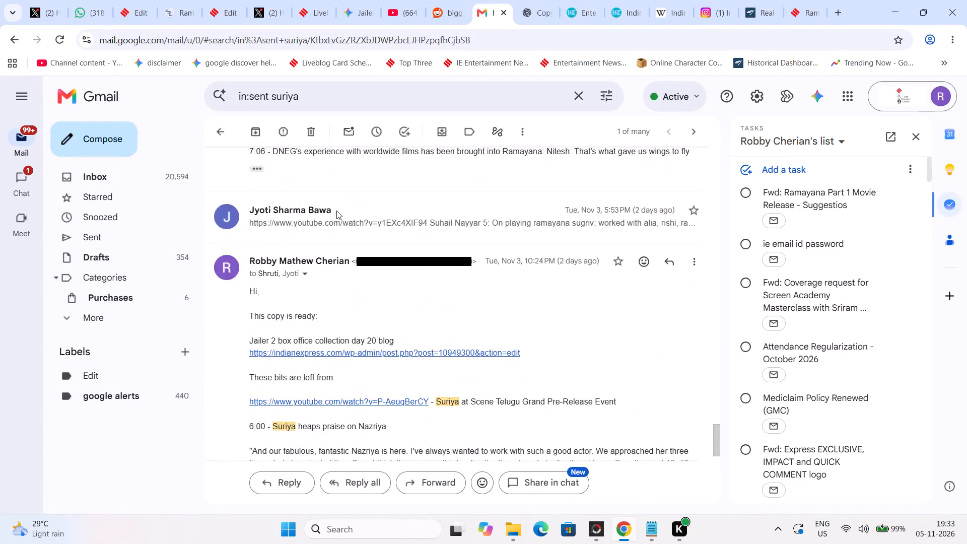
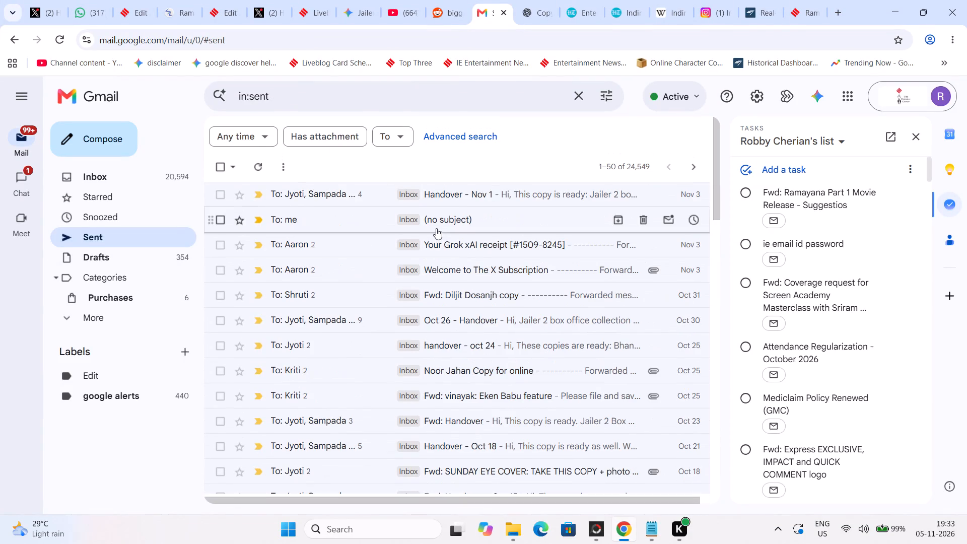
# Open the sent "Oct 26 - Handover" thread and read the leftover interview bits in its latest message and its expanded first message.
pyautogui.scroll(3, 436, 228)
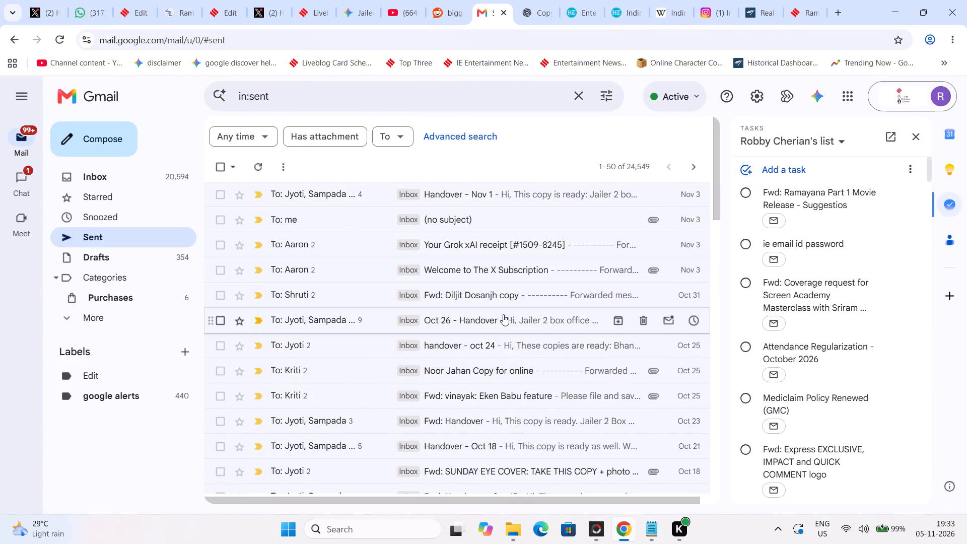
pyautogui.click(502, 323)
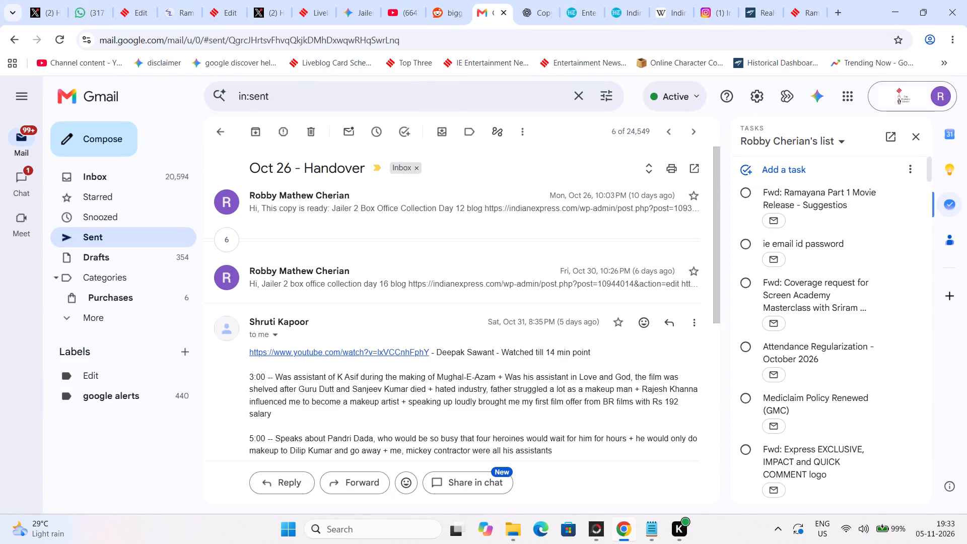
pyautogui.scroll(-8, 501, 322)
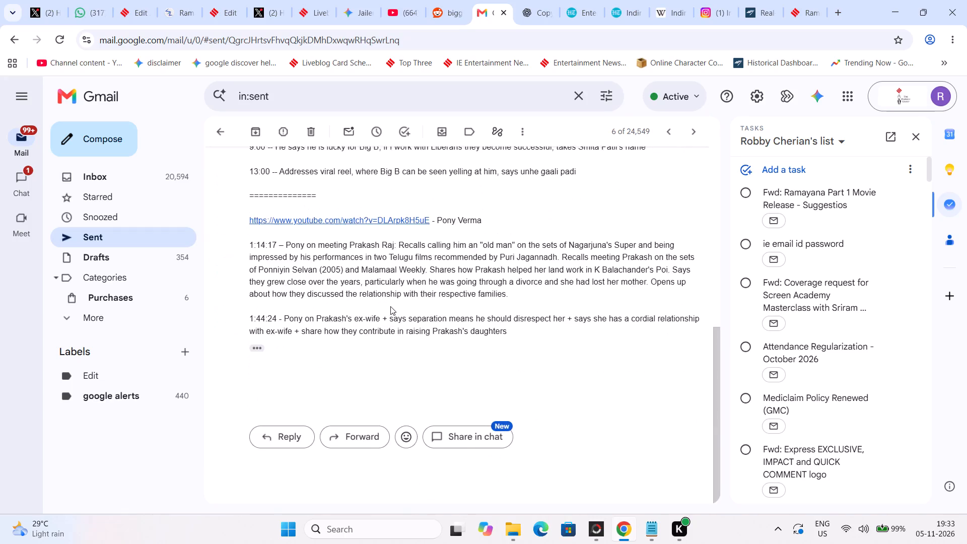
pyautogui.scroll(12, 374, 304)
pyautogui.click(426, 203)
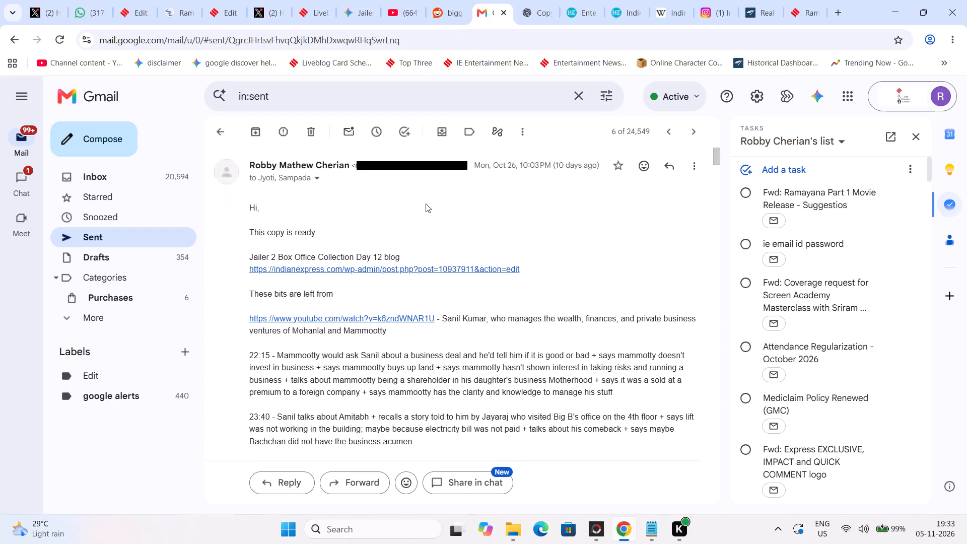
pyautogui.scroll(-7, 426, 237)
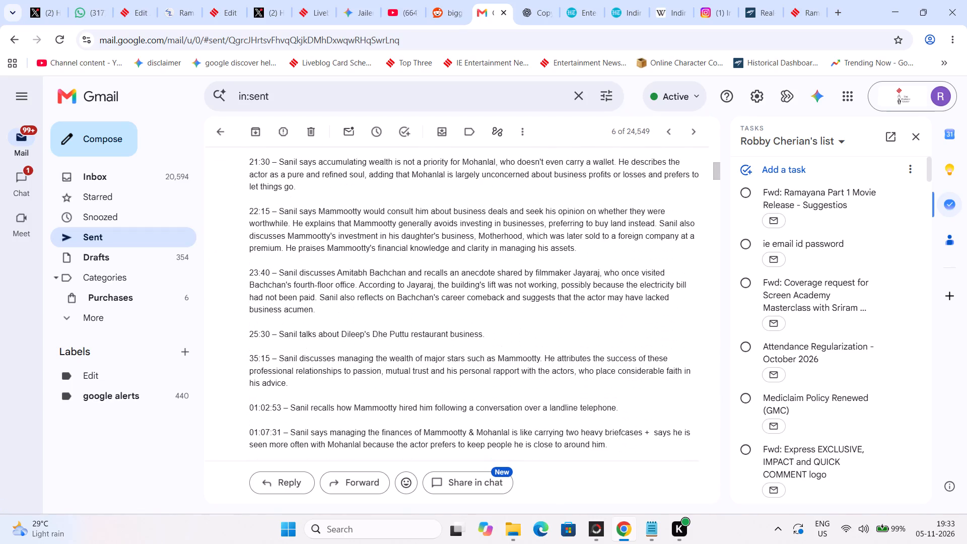
pyautogui.scroll(-3, 429, 237)
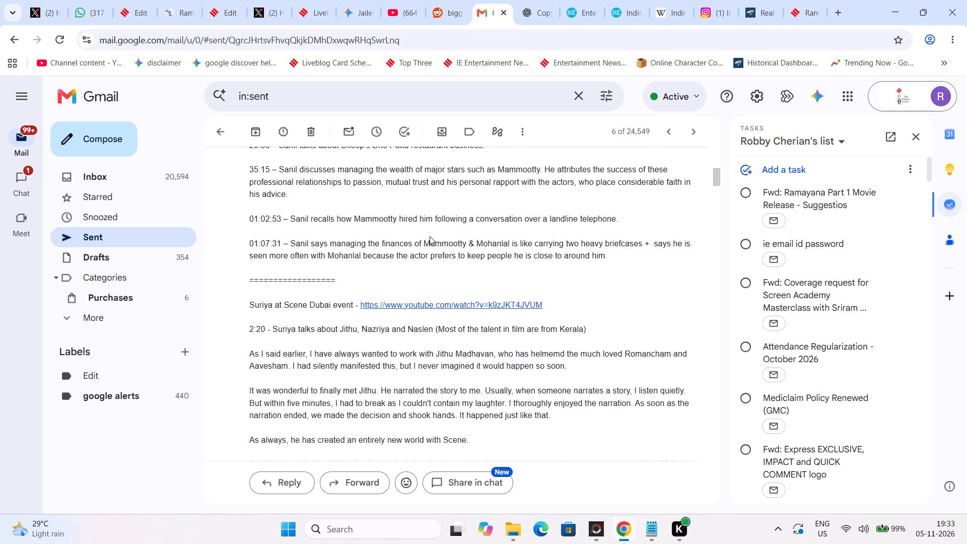
# In the sent email's Suriya Dubai event notes, select the "Suriya on Scene" remarks from "Hopefully, this Diwali" through "wonderful theatrical experience".
pyautogui.scroll(-3, 430, 236)
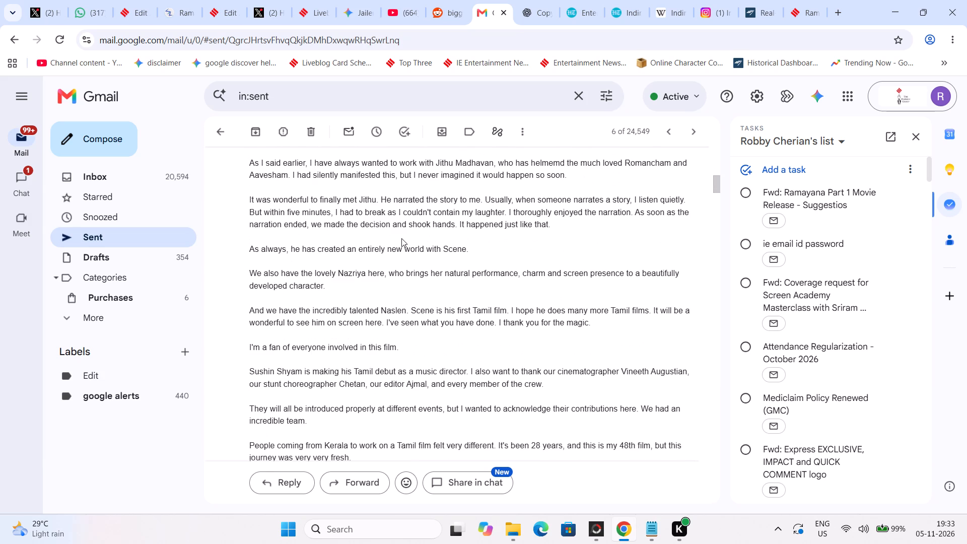
pyautogui.scroll(2, 401, 238)
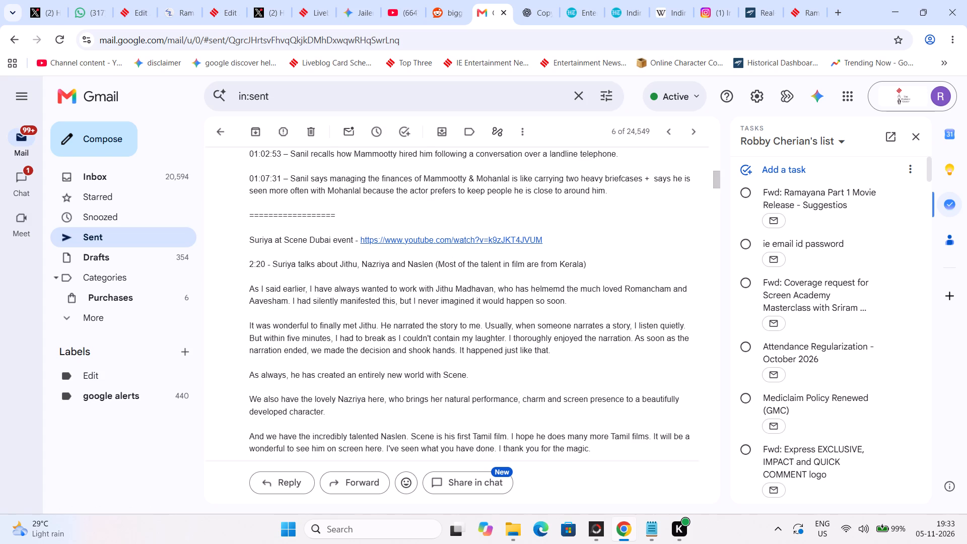
pyautogui.scroll(-5, 455, 262)
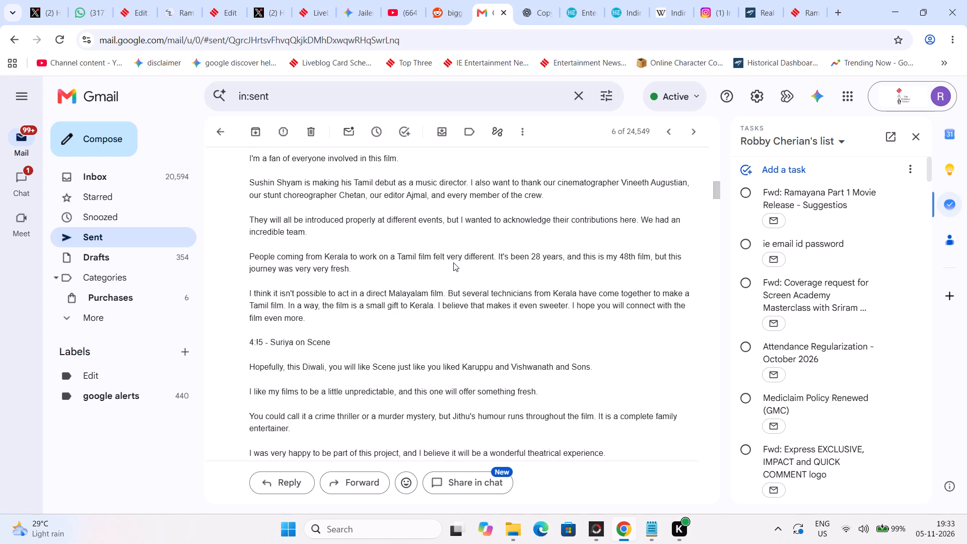
pyautogui.scroll(-1, 453, 262)
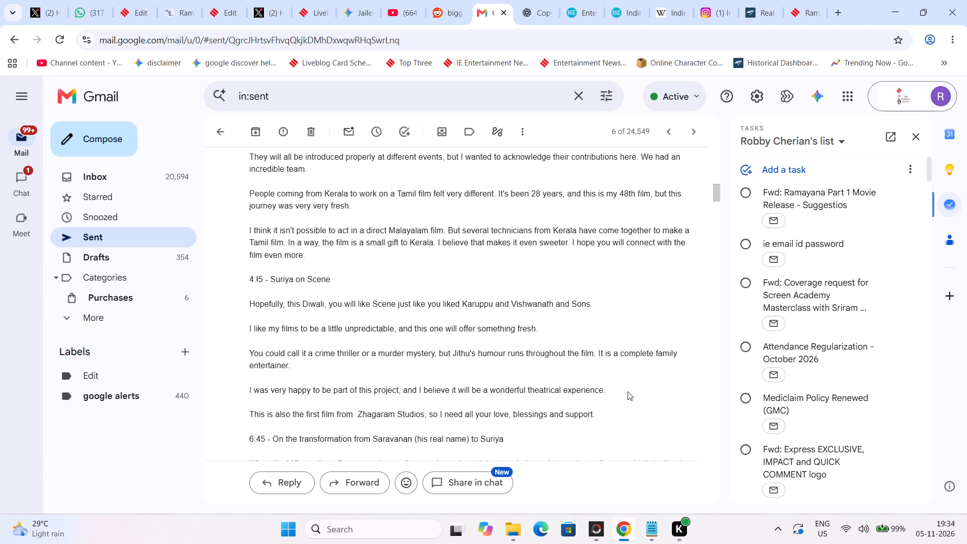
pyautogui.moveTo(628, 391); pyautogui.dragTo(461, 376)
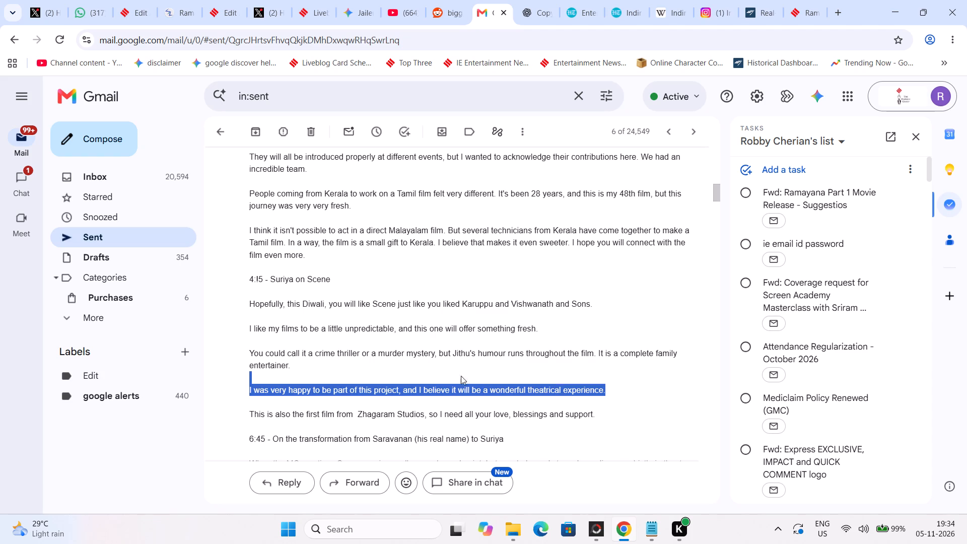
pyautogui.moveTo(461, 376); pyautogui.dragTo(265, 308)
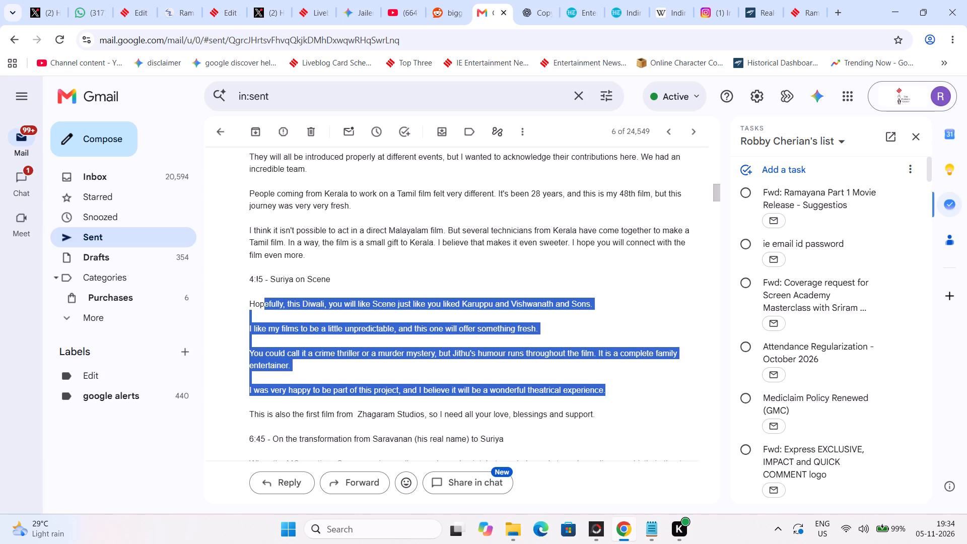
pyautogui.moveTo(265, 308); pyautogui.dragTo(261, 278)
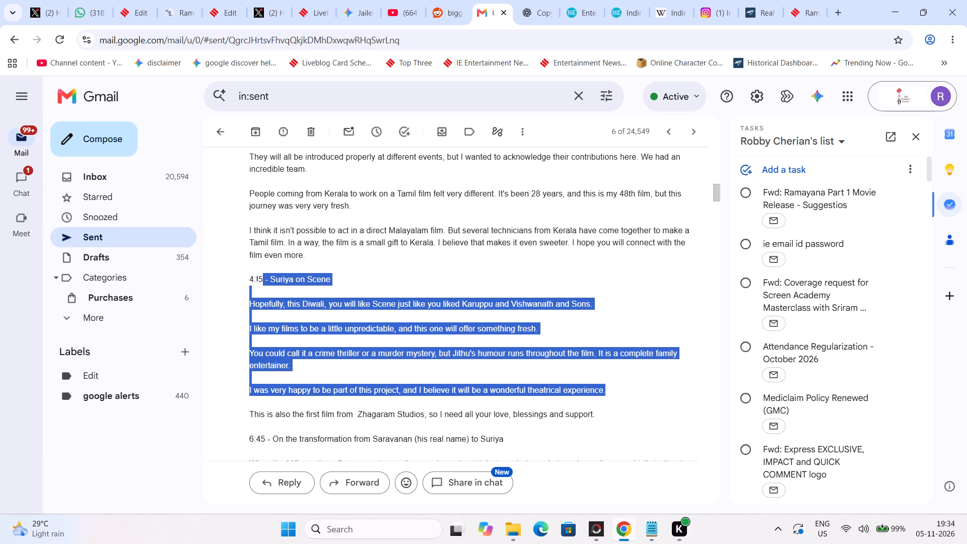
pyautogui.moveTo(261, 278); pyautogui.dragTo(246, 299)
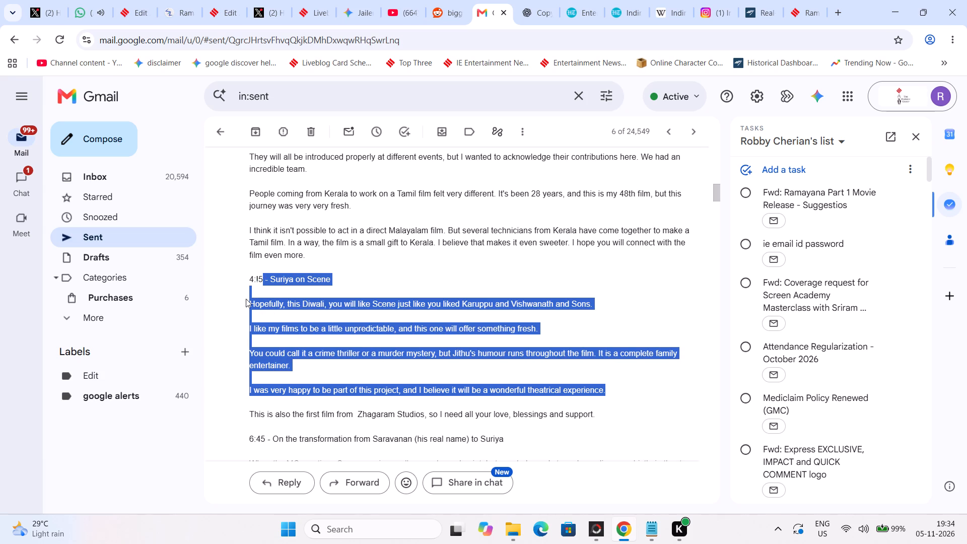
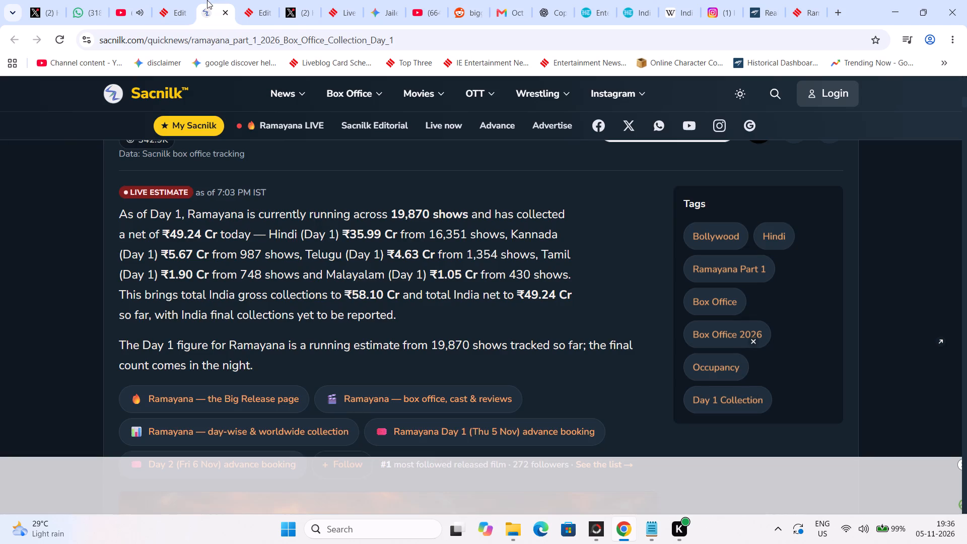
# Load the newest posts in the X home feed and look through them for fresh Ramayana updates.
pyautogui.click(56, 0)
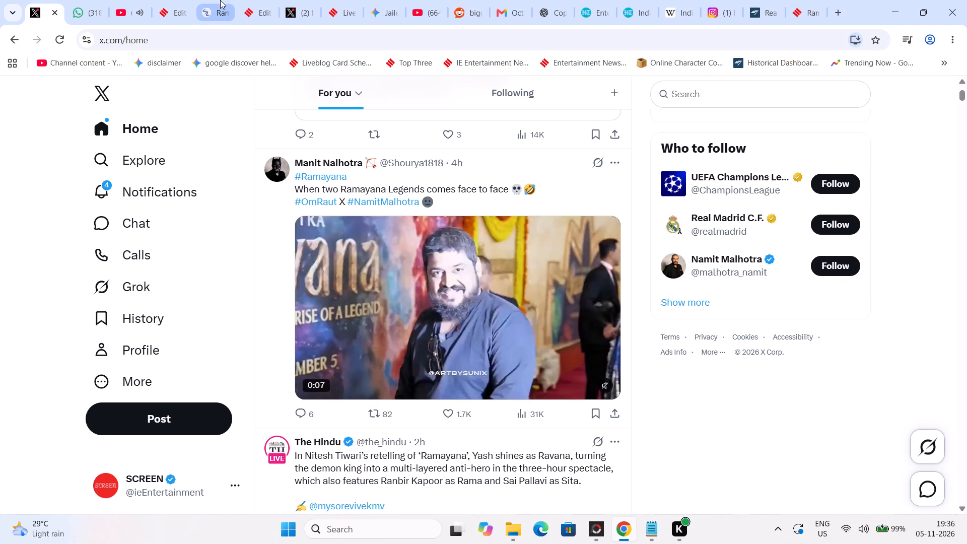
pyautogui.click(468, 137)
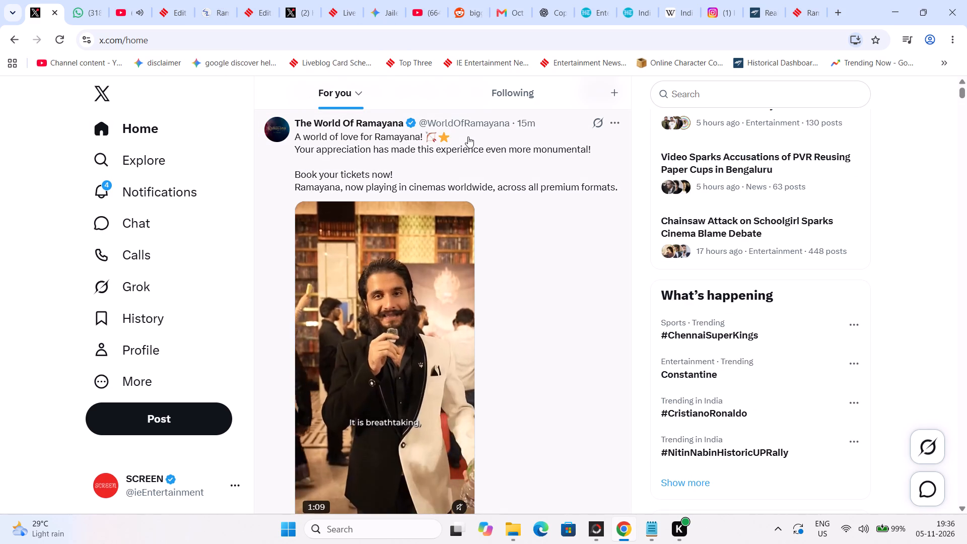
pyautogui.scroll(-6, 445, 204)
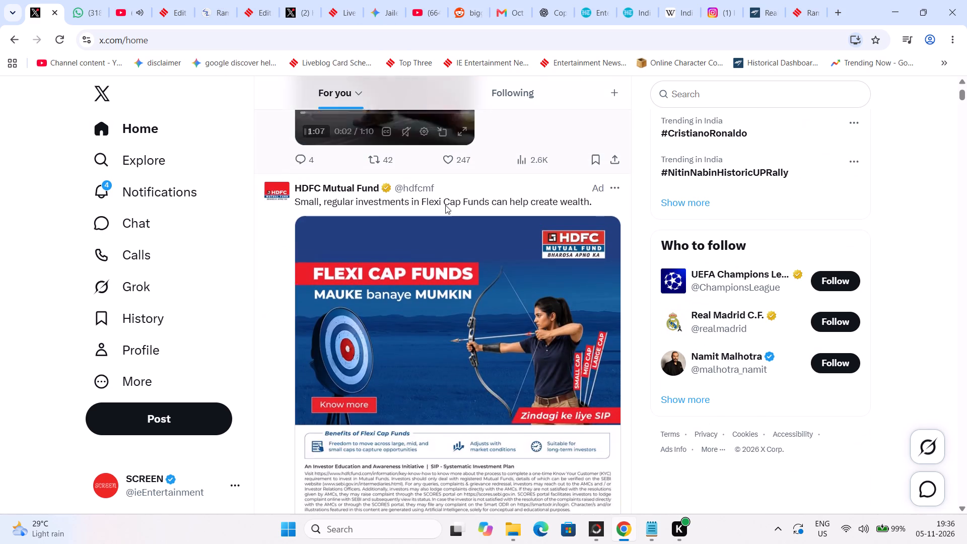
# Find the #RamayanaReview post about 'Karma Phalam' in the X home feed, open it in full and read through the review.
pyautogui.scroll(-6, 445, 205)
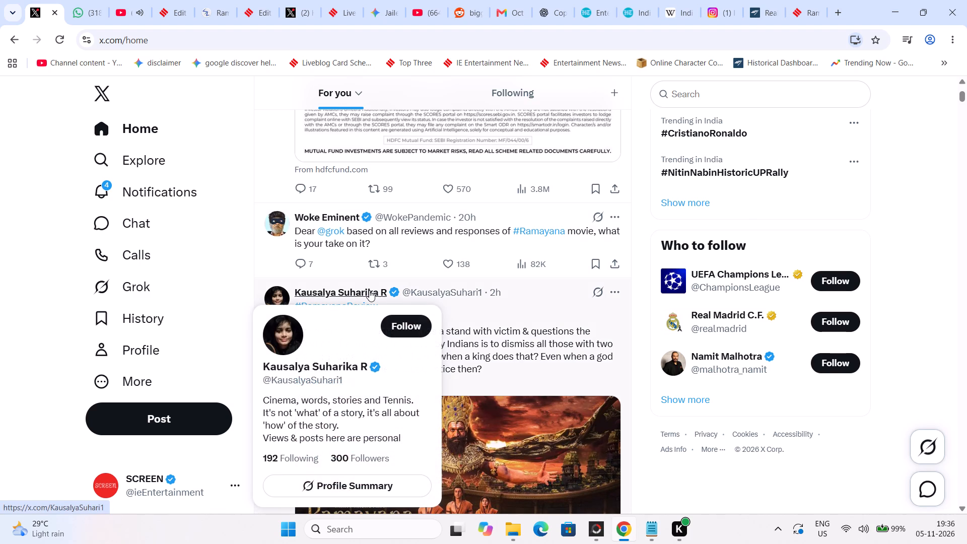
pyautogui.scroll(-2, 369, 289)
pyautogui.click(532, 238)
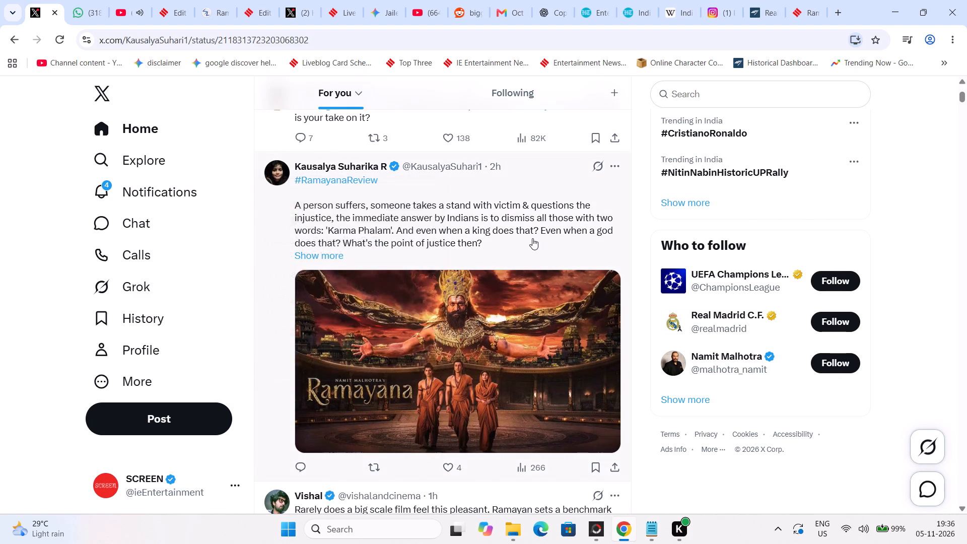
pyautogui.scroll(-6, 532, 238)
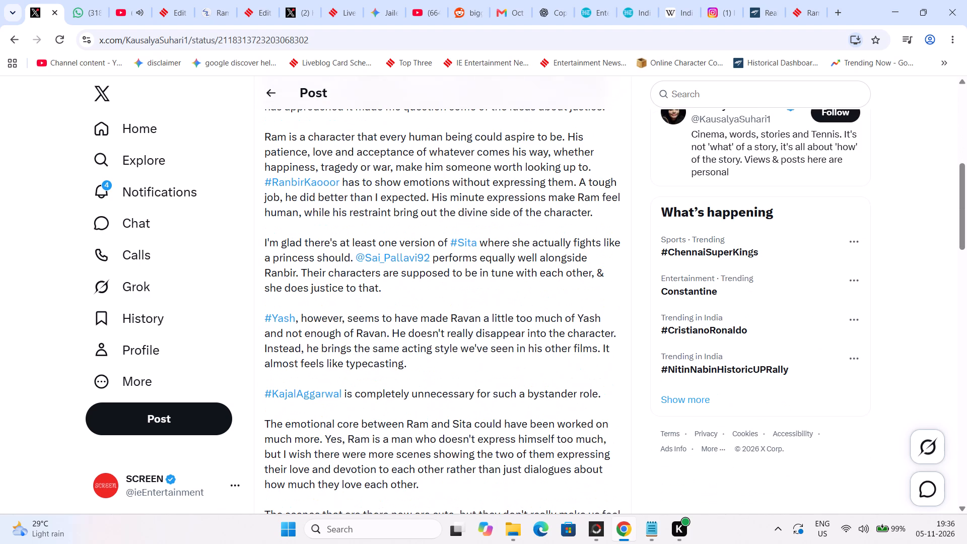
pyautogui.scroll(-4, 530, 238)
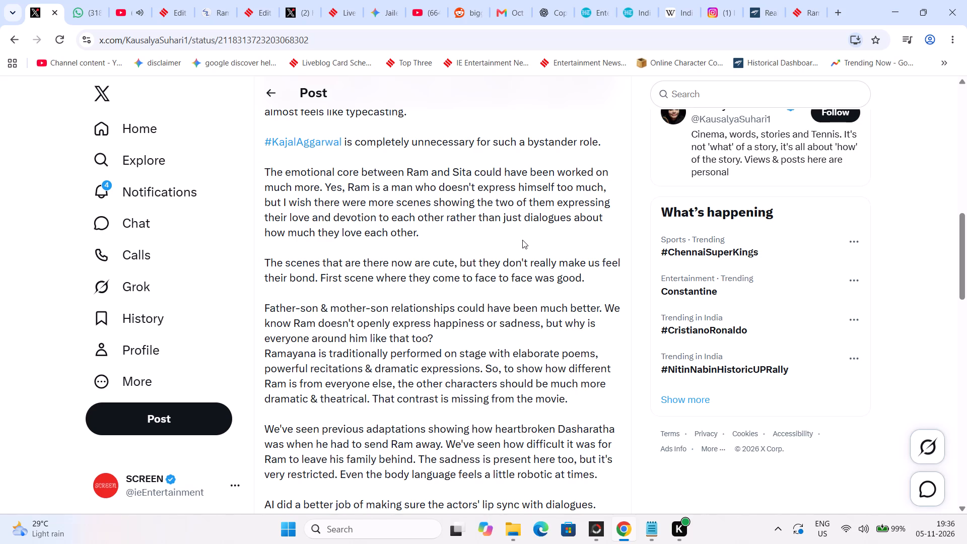
pyautogui.scroll(-2, 522, 240)
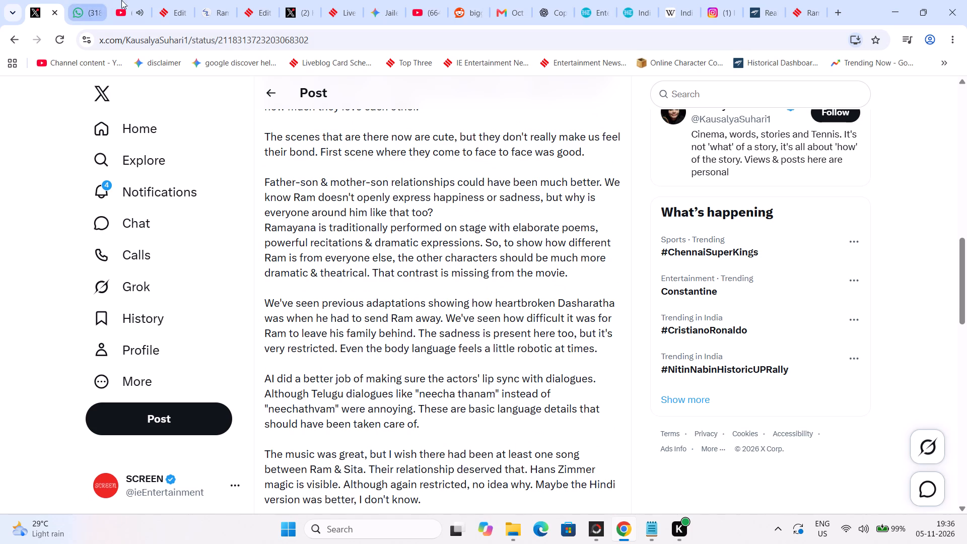
# Return to the ANI News podcast video with KC Bokadia on YouTube.
pyautogui.click(134, 0)
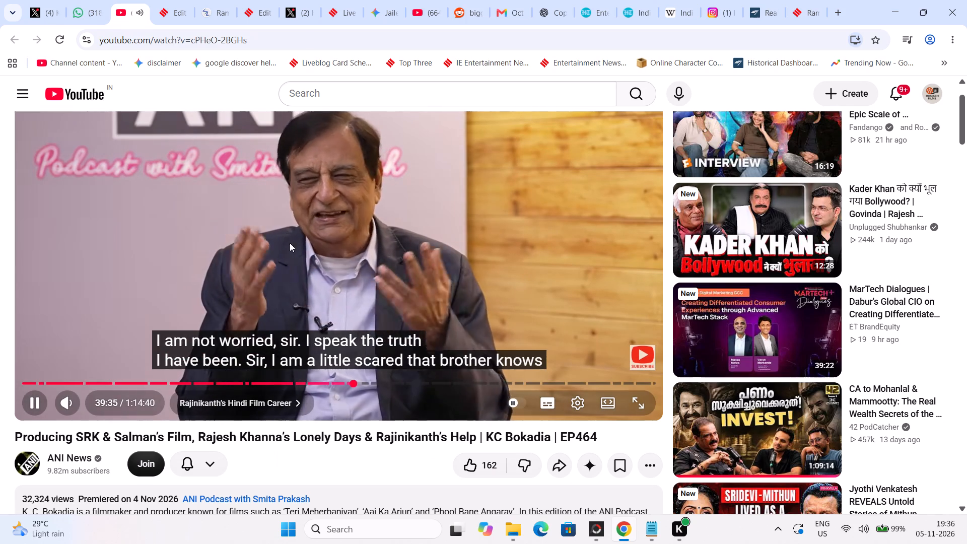
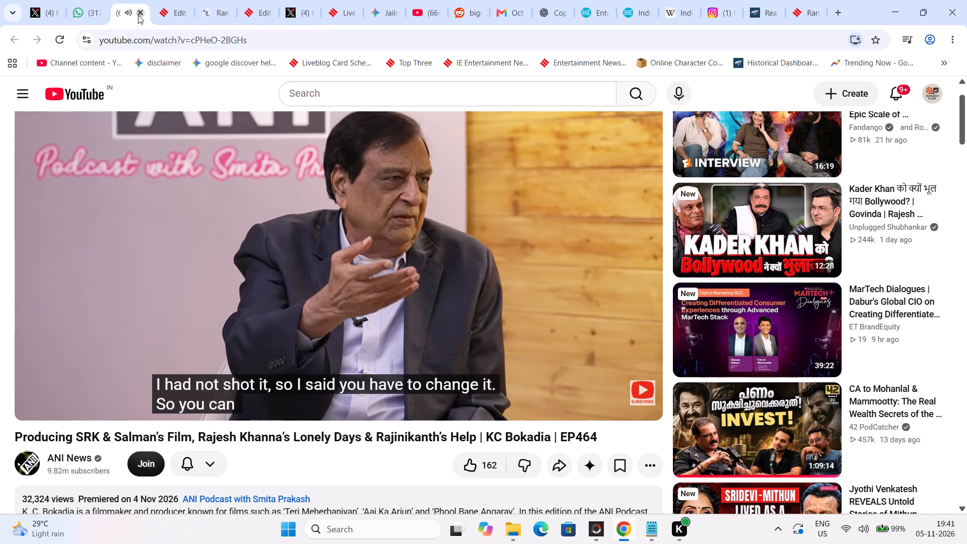
# Look back through the sent email's story notes, from Suriya's remarks on Scene to the interview points about Mohanlal's and Mammootty's finances.
pyautogui.click(195, 0)
pyautogui.click(252, 0)
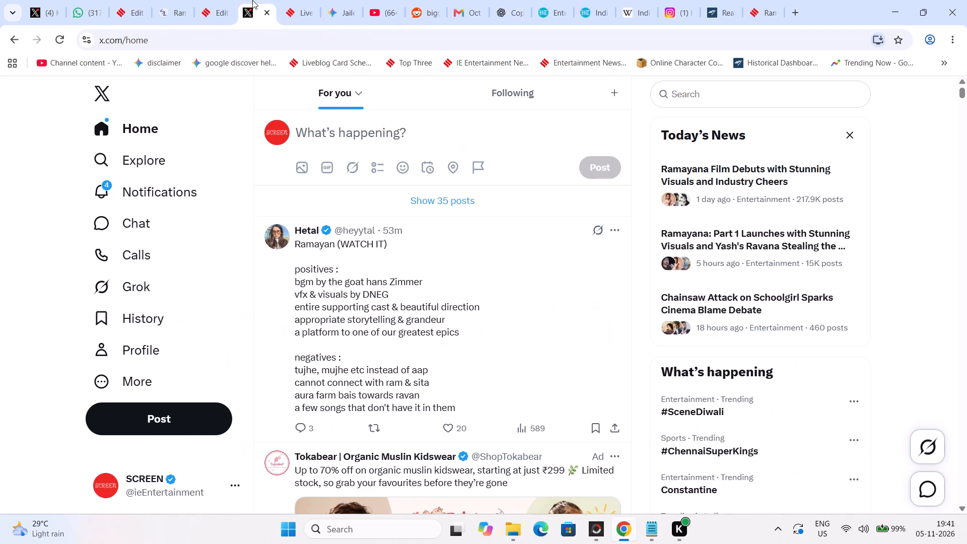
pyautogui.click(398, 0)
pyautogui.click(453, 1)
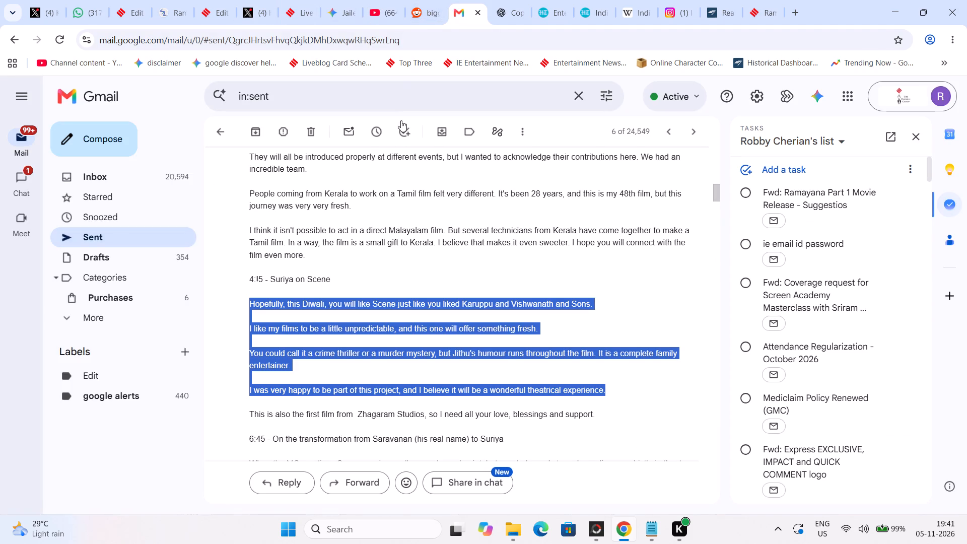
pyautogui.scroll(-1, 426, 236)
pyautogui.scroll(2, 426, 236)
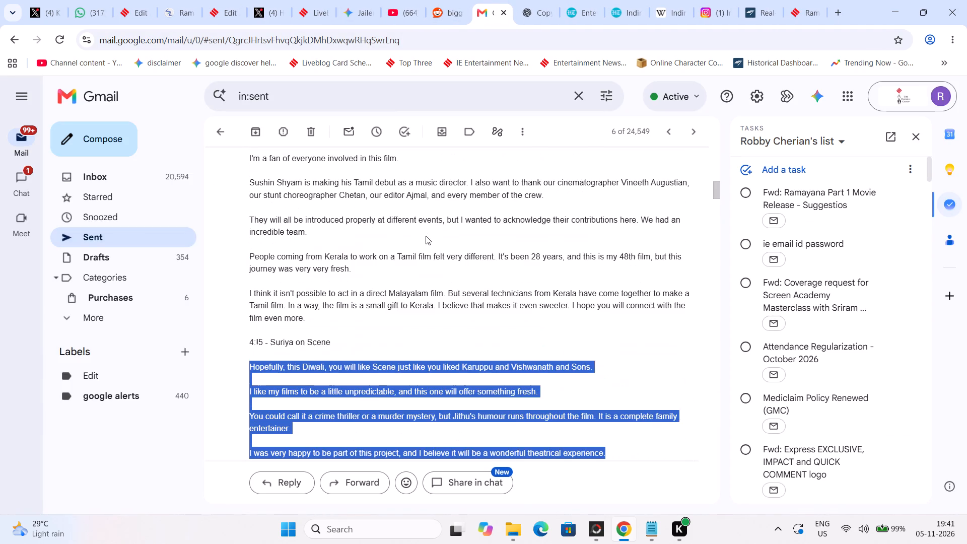
pyautogui.scroll(-2, 426, 236)
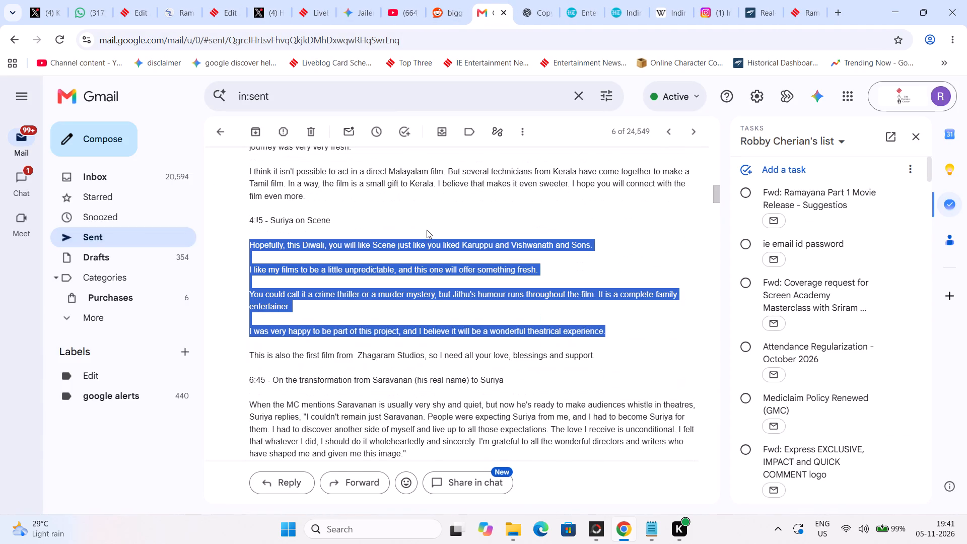
pyautogui.scroll(2, 427, 230)
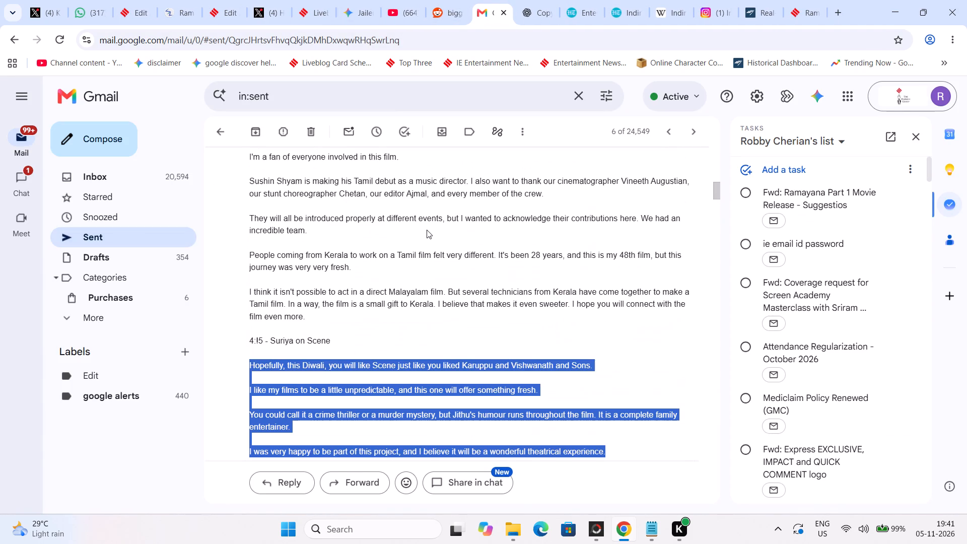
pyautogui.scroll(4, 427, 230)
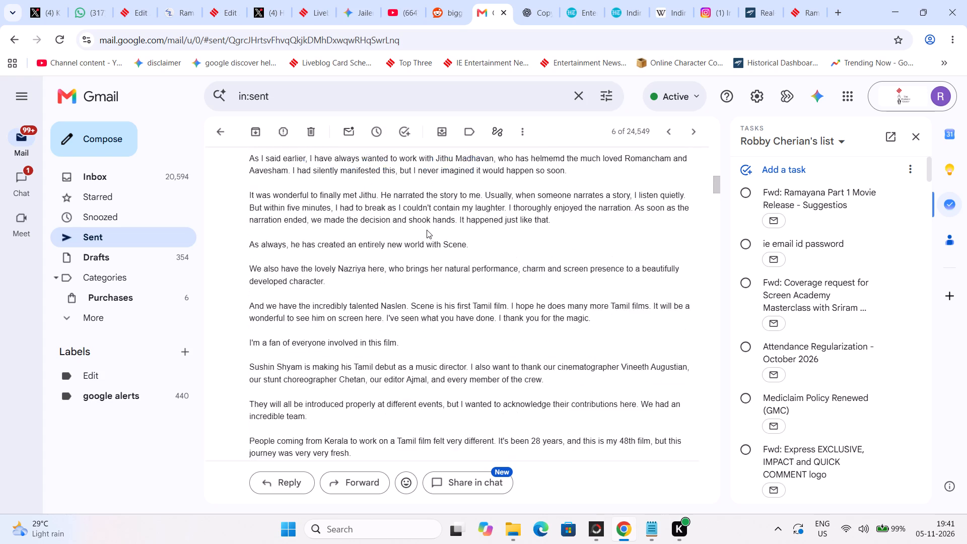
pyautogui.scroll(7, 427, 230)
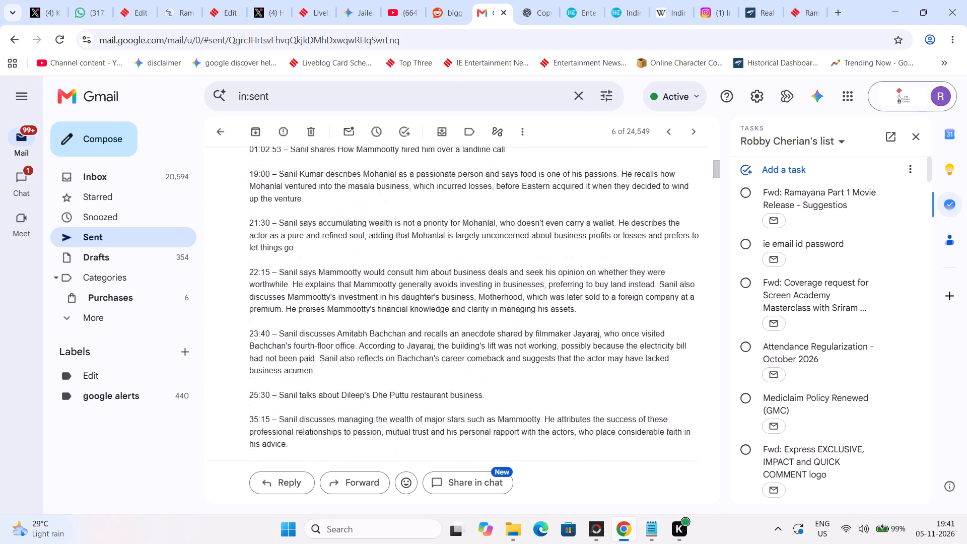
pyautogui.scroll(2, 427, 230)
# Return to the open X post reviewing the Ramayana film's relationships, dialogues and music.
pyautogui.click(47, 0)
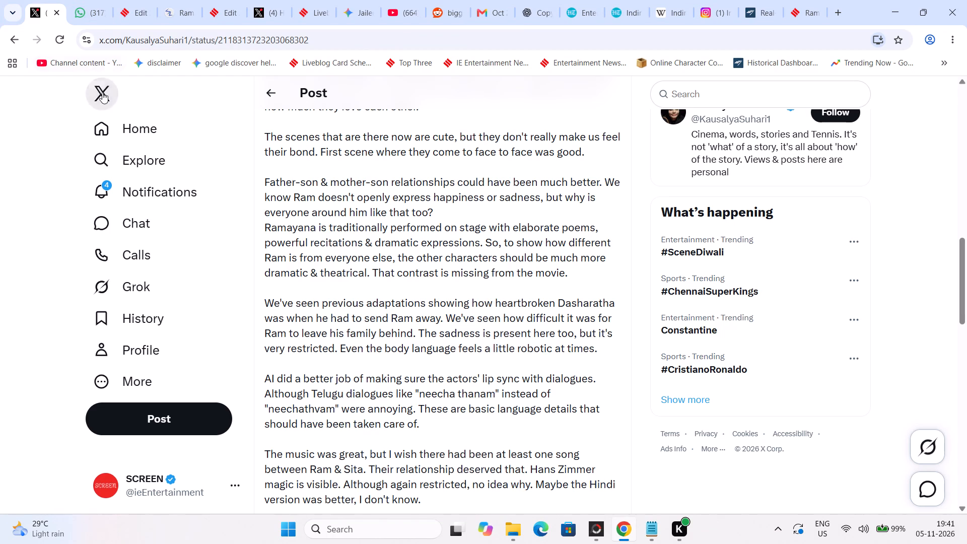
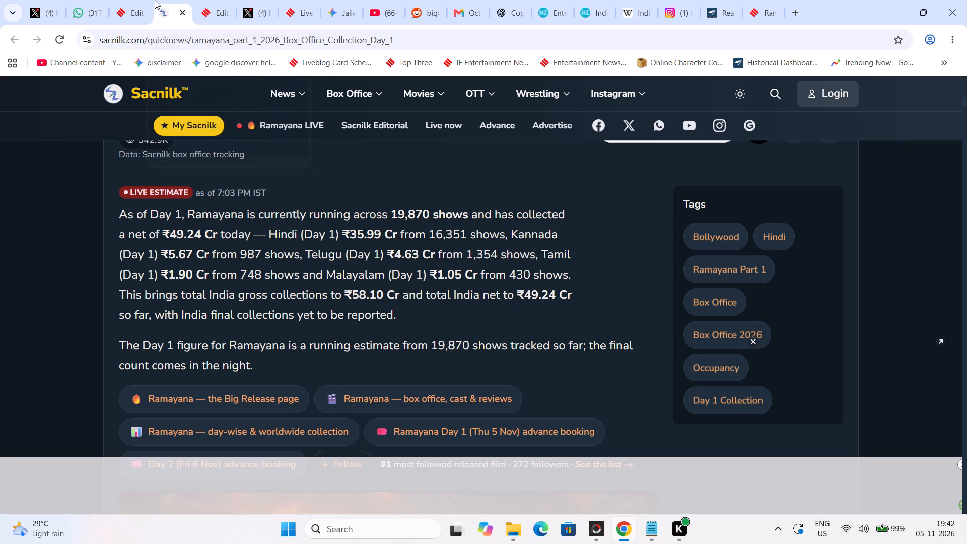
# Reload the Sacnilk page tracking Ramayana Part 1's Day 1 box office collection.
pyautogui.rightClick(157, 0)
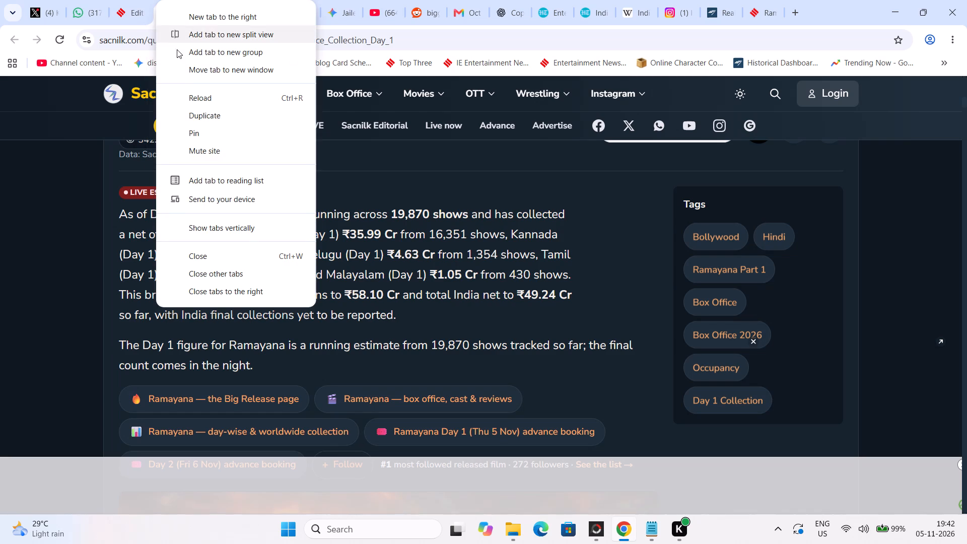
pyautogui.moveTo(197, 107); pyautogui.dragTo(205, 94)
# Check the Chartbeat real-time entertainment dashboard, examining today's traffic and the ranking of top stories by concurrents.
pyautogui.click(270, 0)
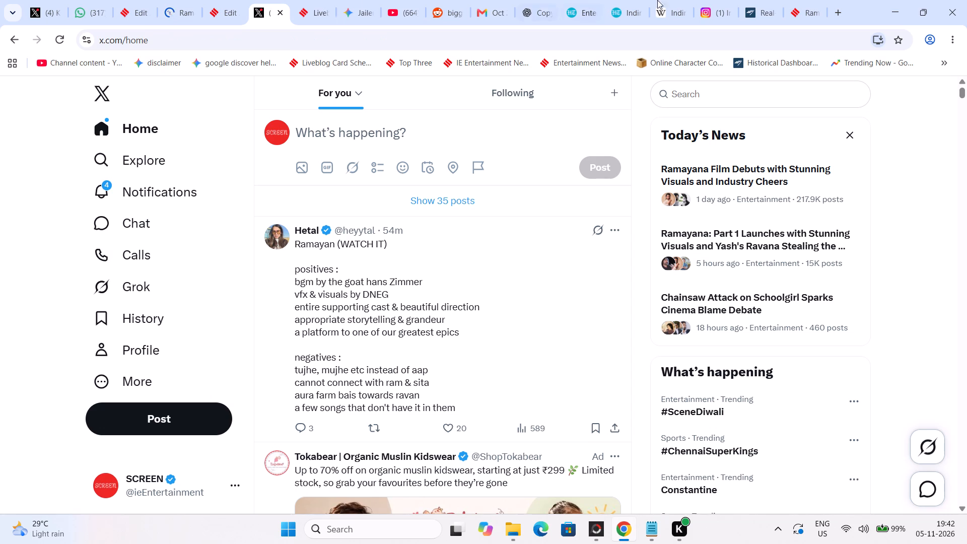
pyautogui.click(737, 0)
pyautogui.click(744, 0)
pyautogui.click(765, 0)
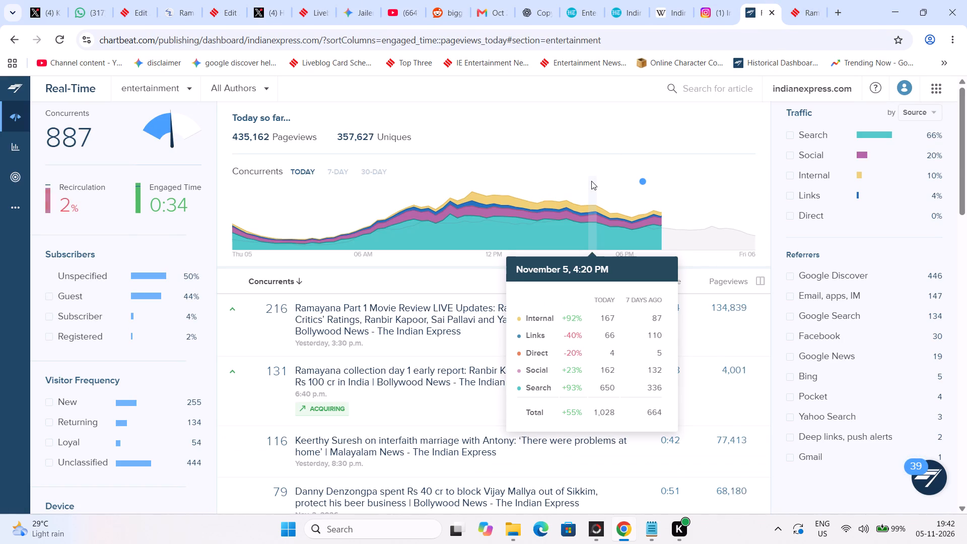
pyautogui.scroll(-5, 598, 170)
pyautogui.scroll(7, 570, 141)
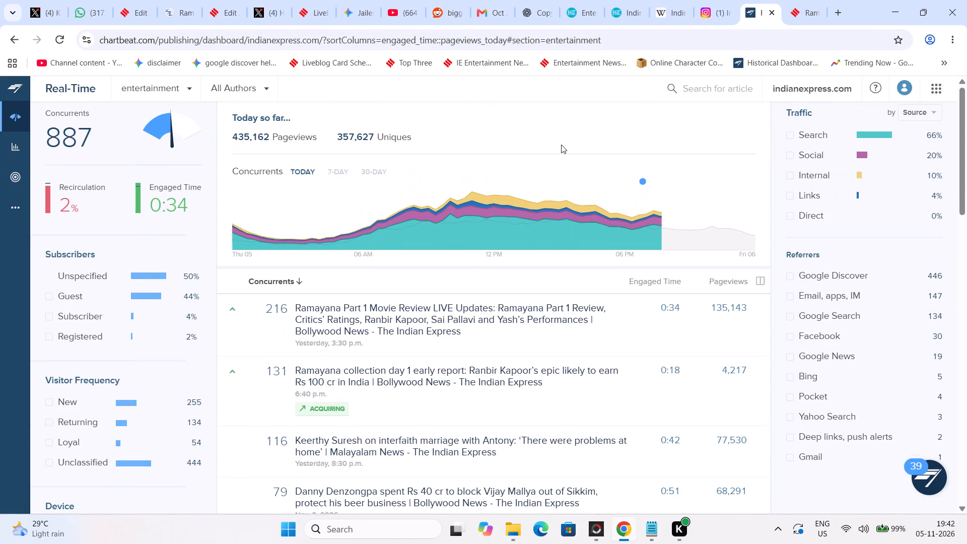
pyautogui.scroll(-3, 552, 160)
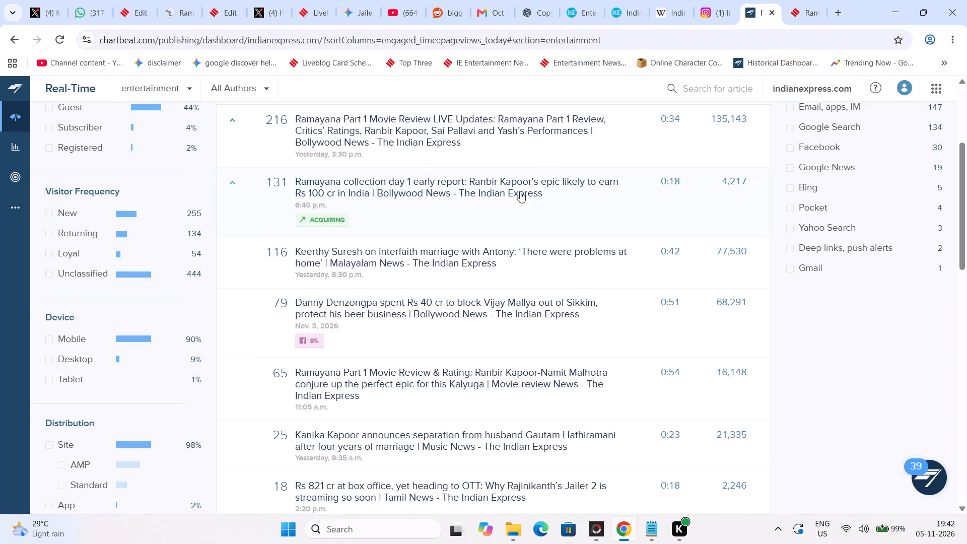
pyautogui.click(134, 0)
pyautogui.click(316, 0)
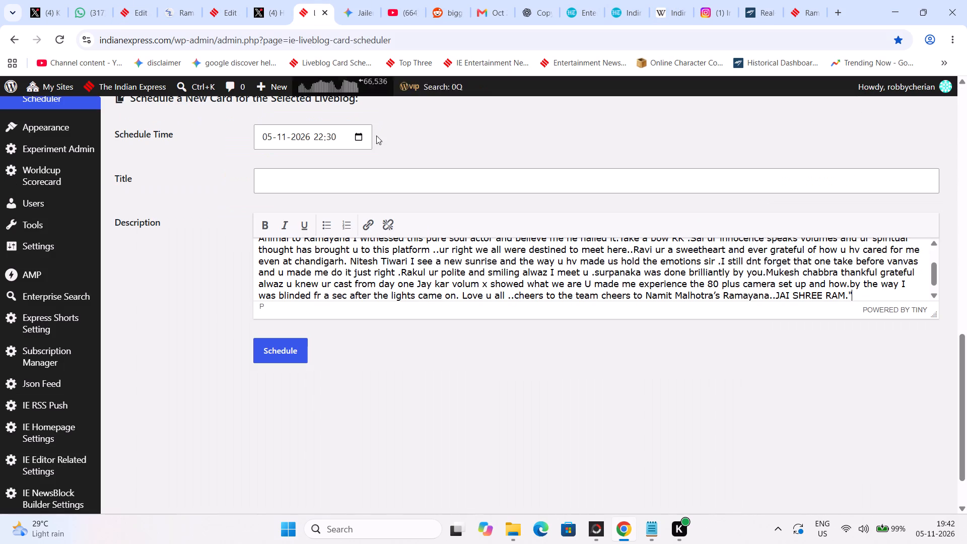
pyautogui.scroll(2, 545, 281)
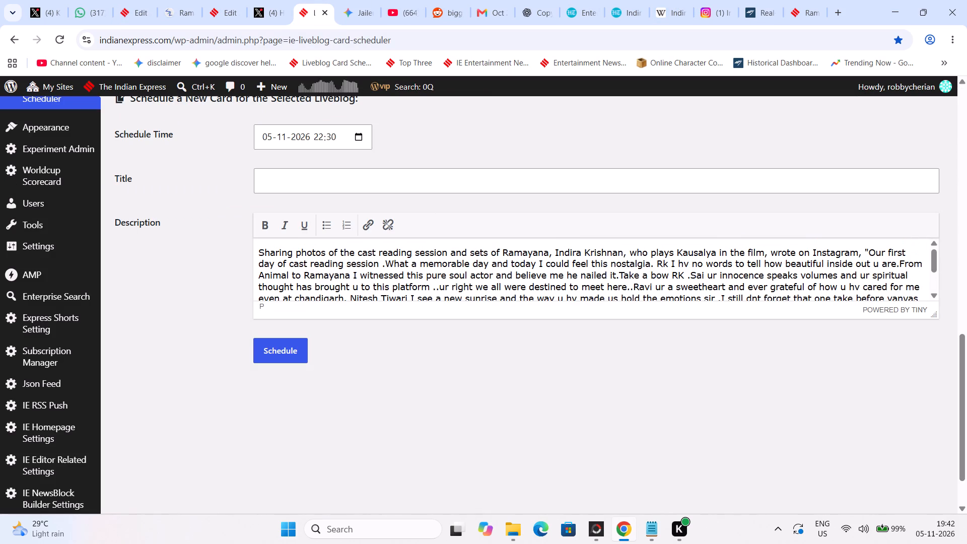